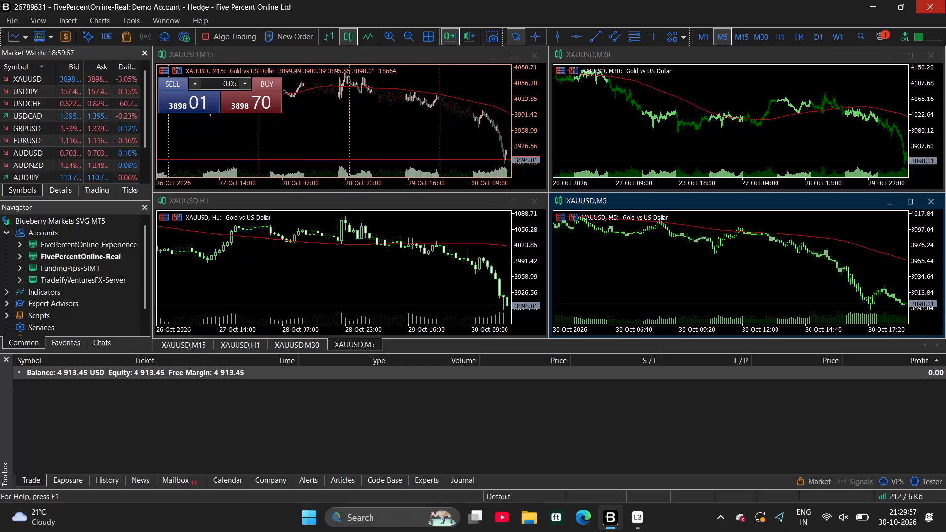
Close the trading terminal window showing the four XAUUSD charts.
left_click(945, 0)
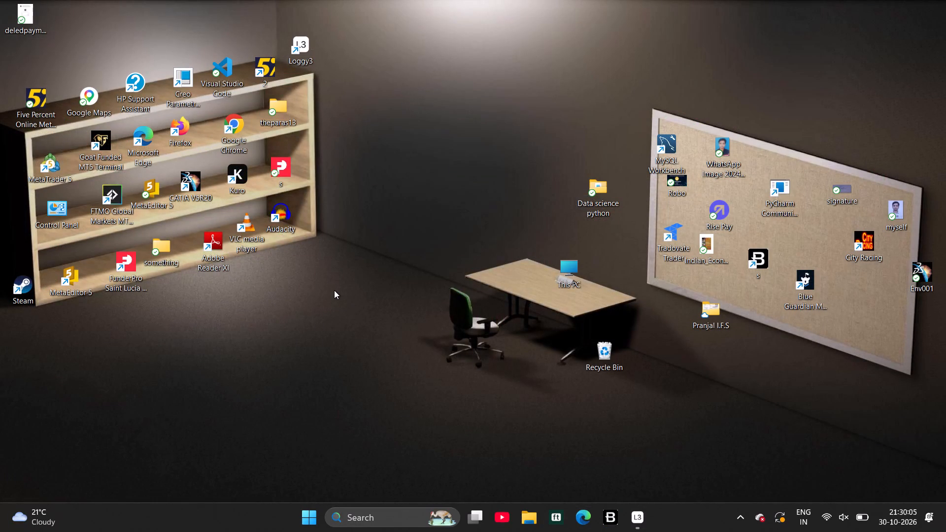
Switch to File Explorer and open the Word document 7Science P3 from the E: drive.
double_click(525, 524)
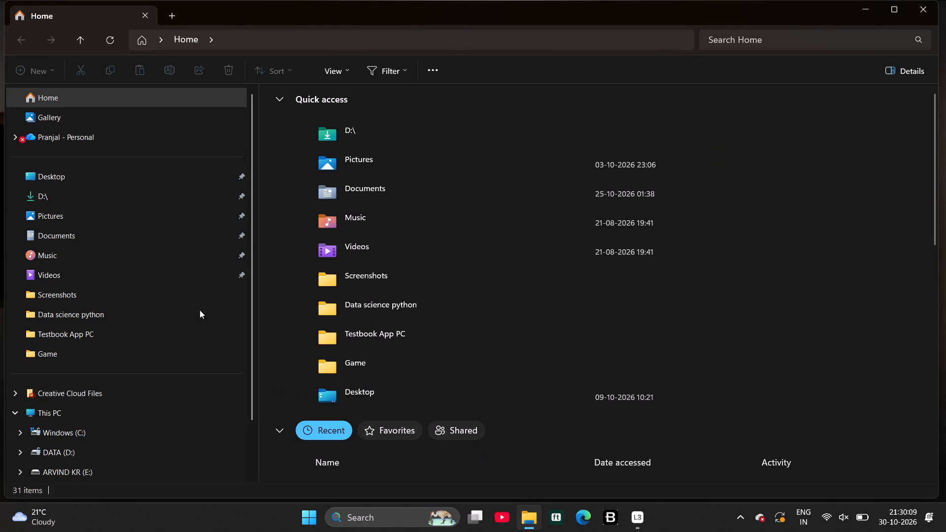
double_click(128, 464)
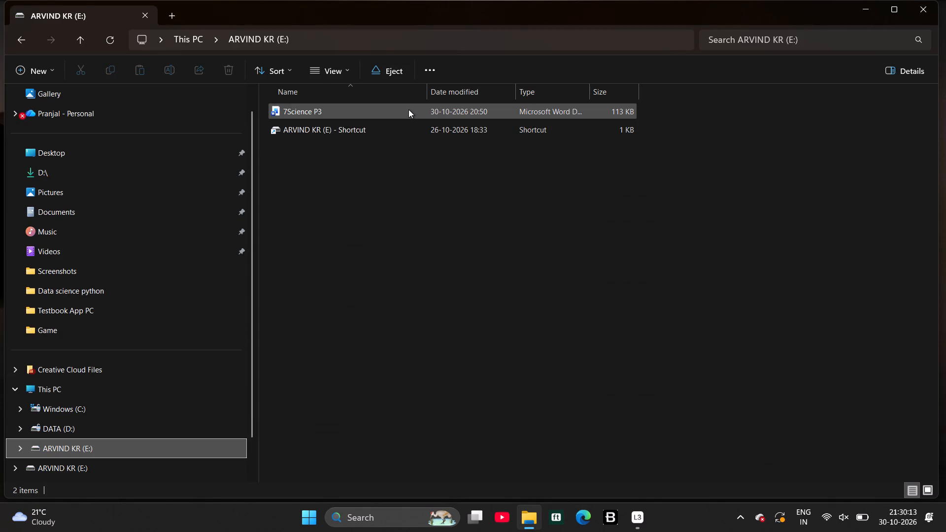
double_click(408, 109)
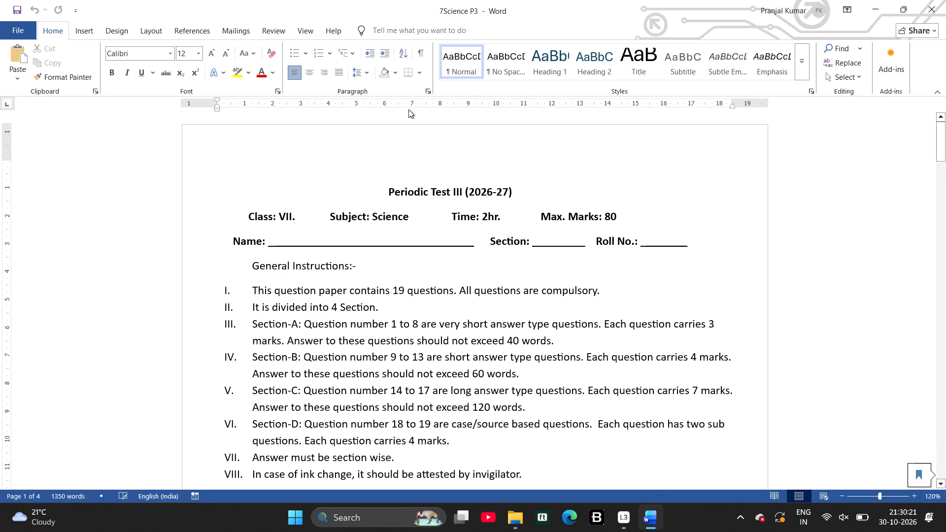
Look through the Class VII Science question paper to its last page and back up towards the final questions.
scroll(536, 286, "down", 9)
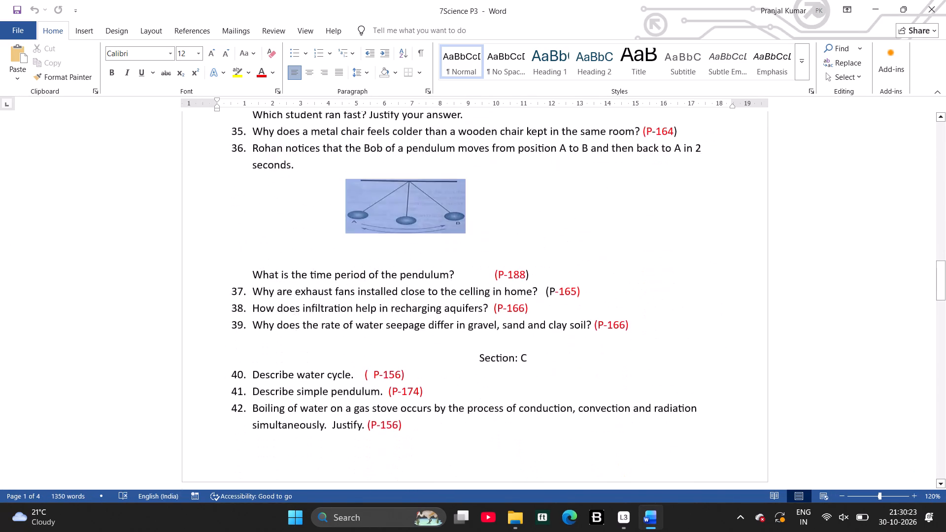
scroll(536, 286, "down", 20)
scroll(536, 286, "down", 14)
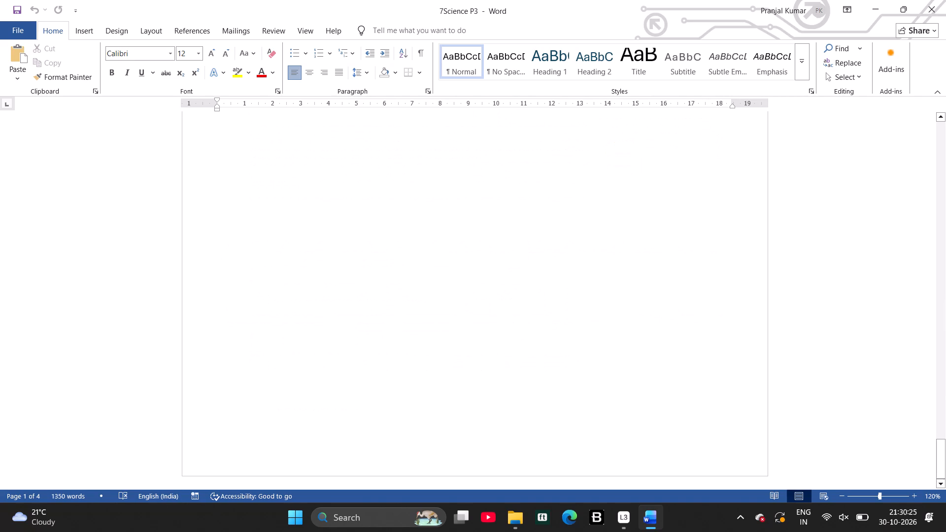
scroll(582, 185, "up", 3)
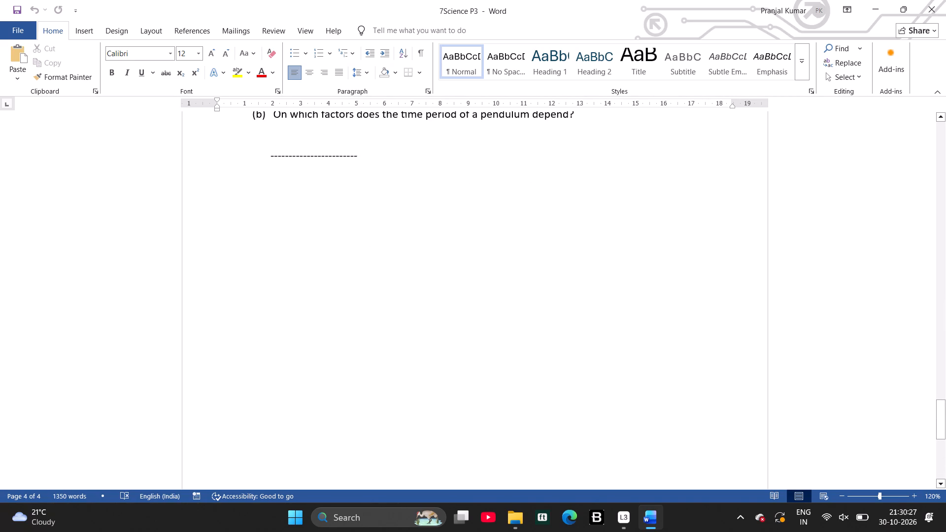
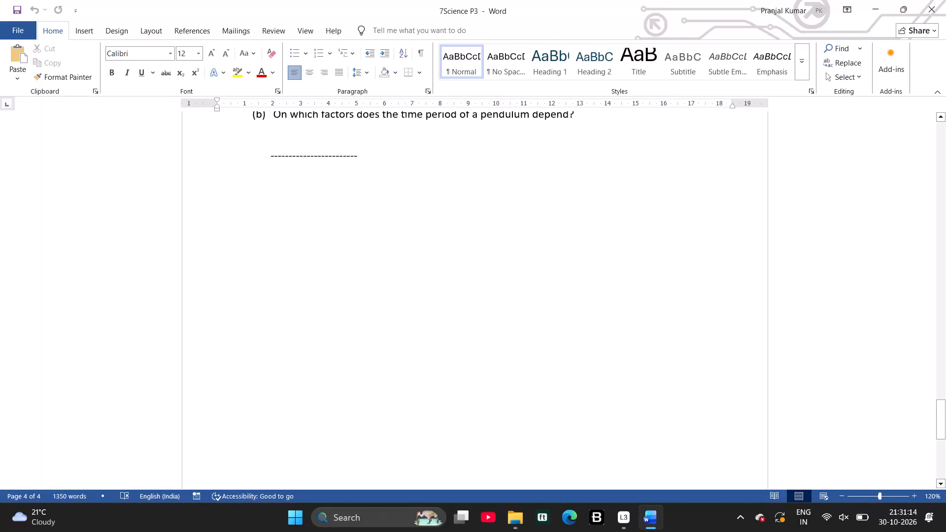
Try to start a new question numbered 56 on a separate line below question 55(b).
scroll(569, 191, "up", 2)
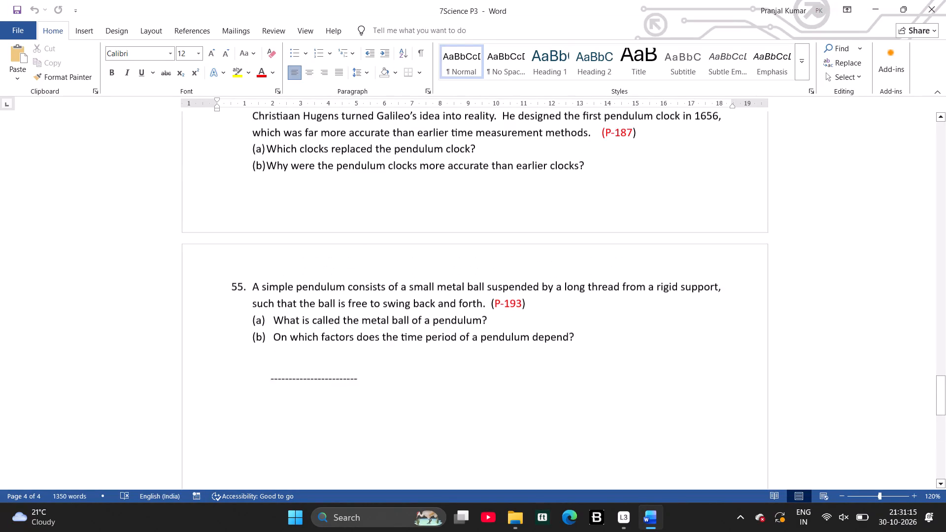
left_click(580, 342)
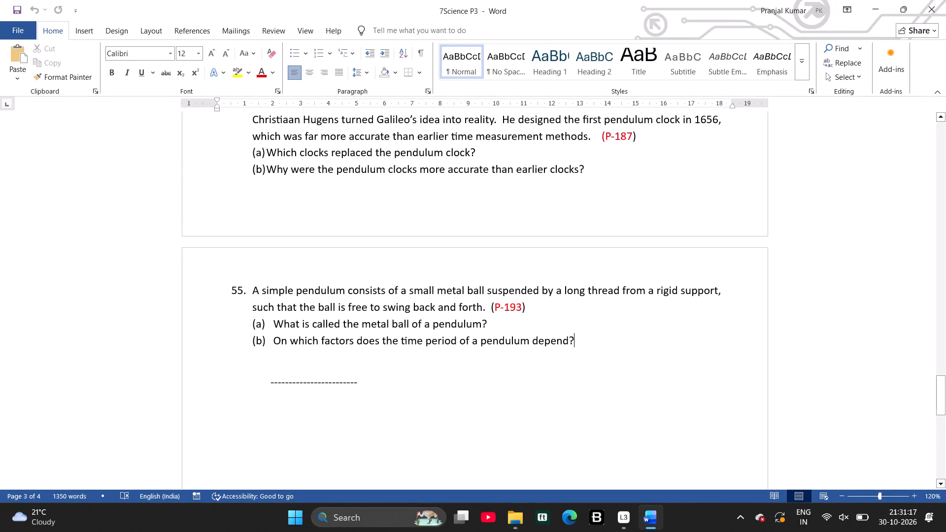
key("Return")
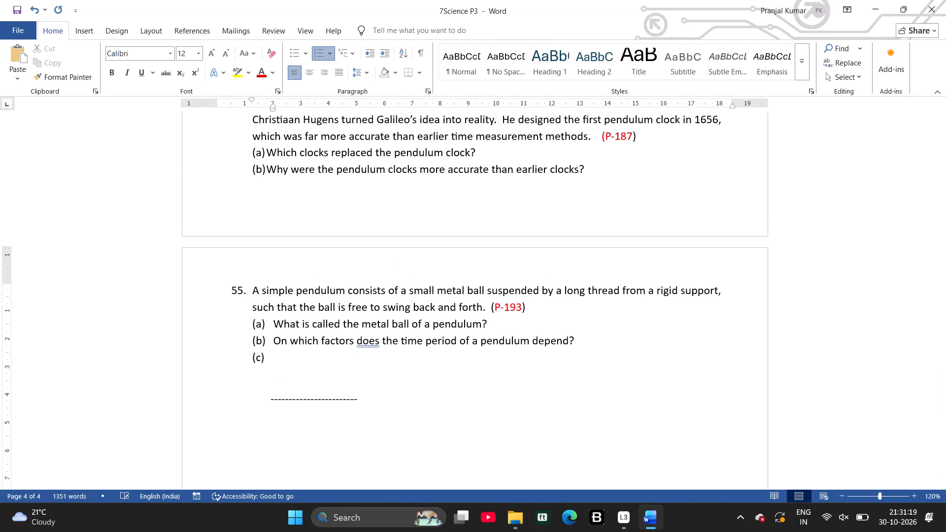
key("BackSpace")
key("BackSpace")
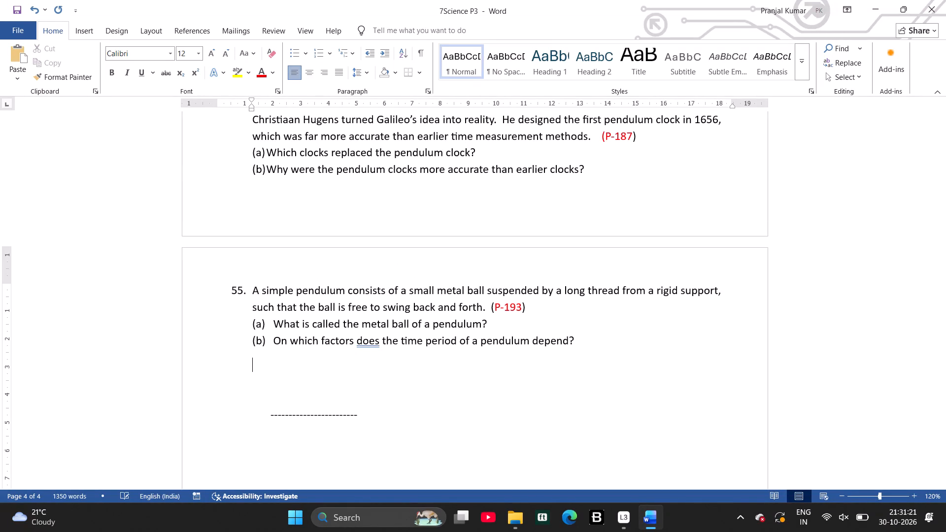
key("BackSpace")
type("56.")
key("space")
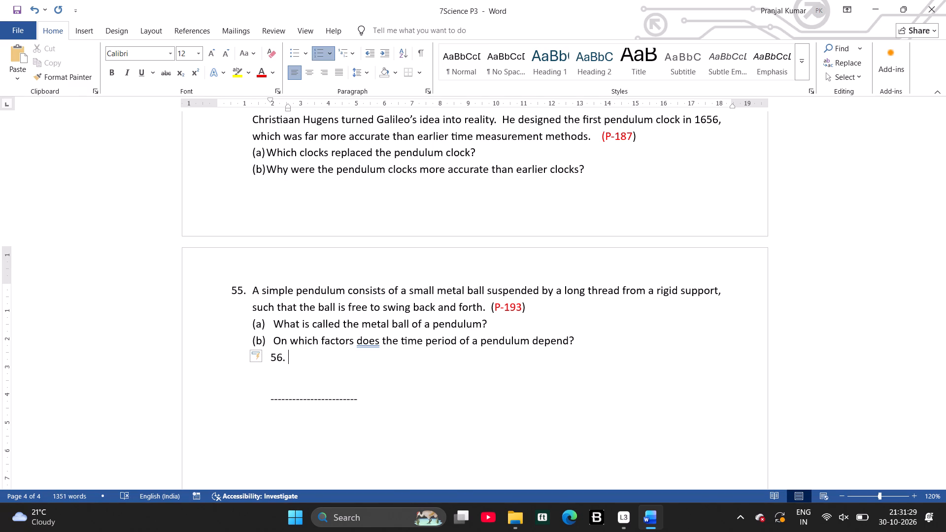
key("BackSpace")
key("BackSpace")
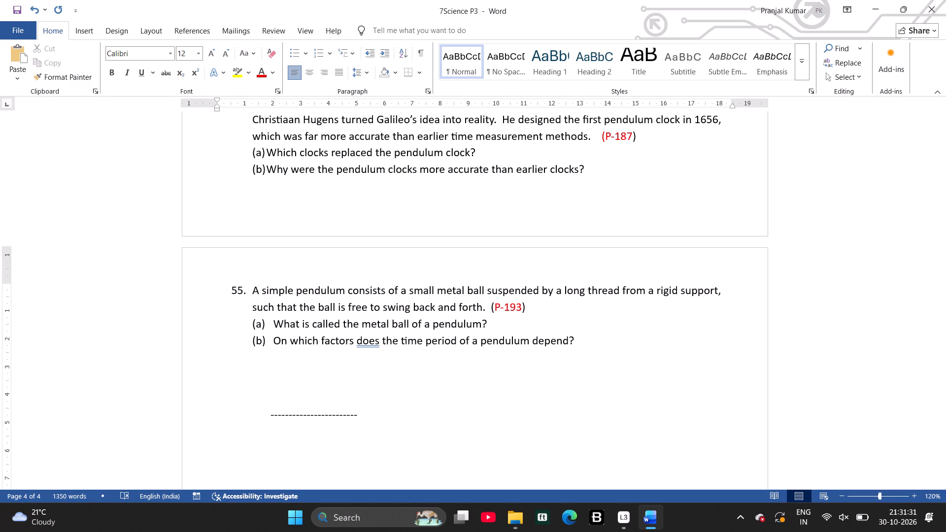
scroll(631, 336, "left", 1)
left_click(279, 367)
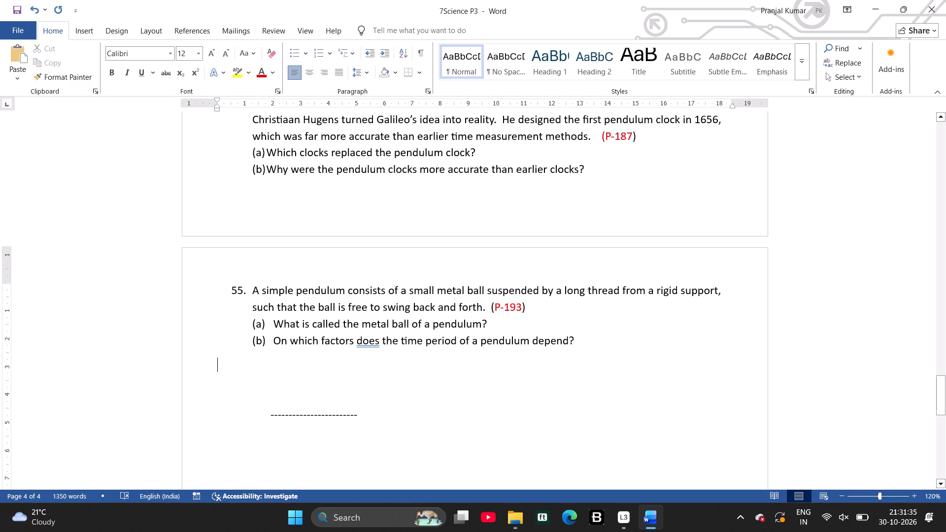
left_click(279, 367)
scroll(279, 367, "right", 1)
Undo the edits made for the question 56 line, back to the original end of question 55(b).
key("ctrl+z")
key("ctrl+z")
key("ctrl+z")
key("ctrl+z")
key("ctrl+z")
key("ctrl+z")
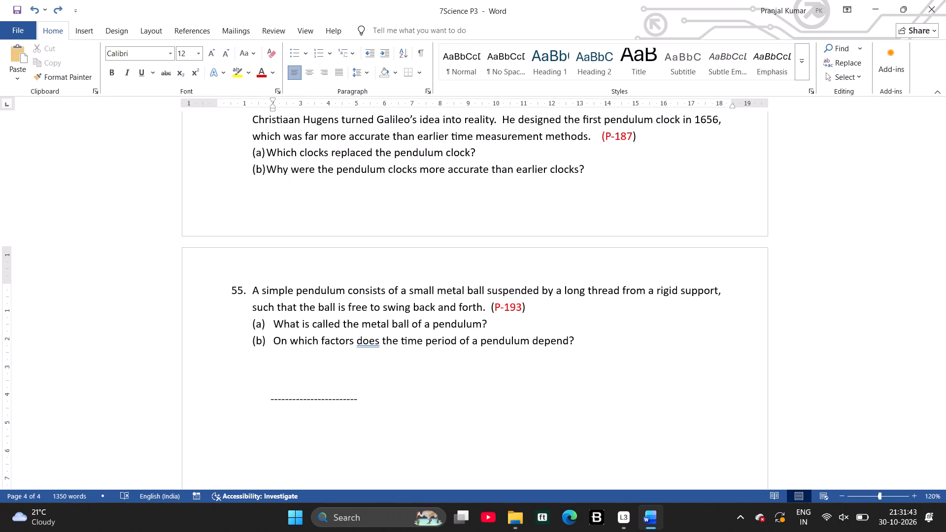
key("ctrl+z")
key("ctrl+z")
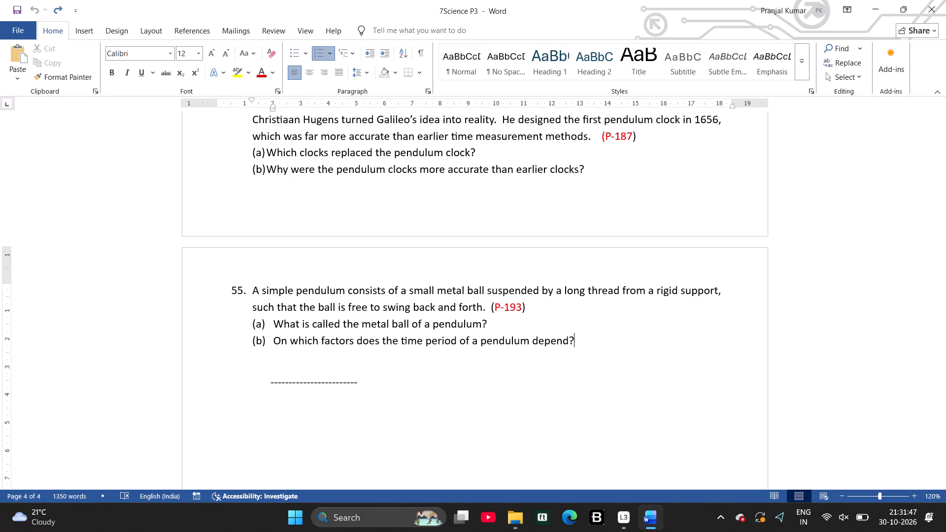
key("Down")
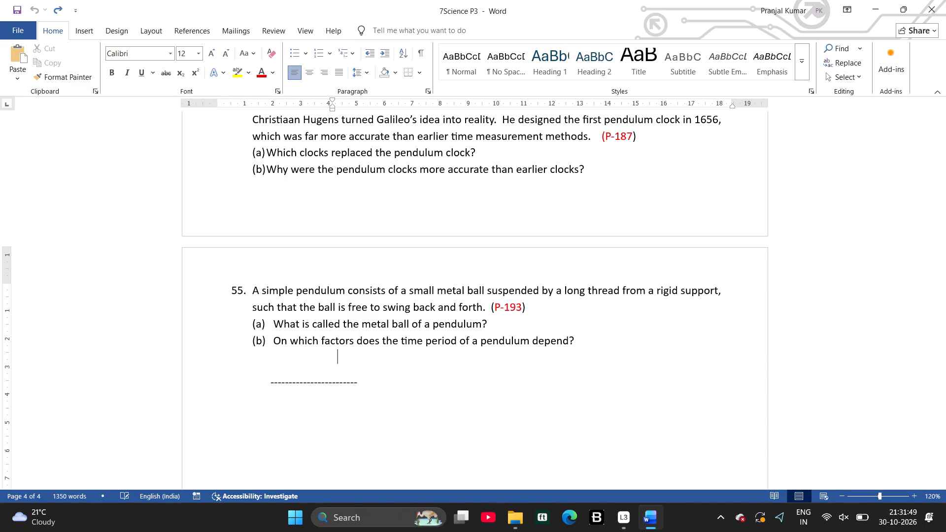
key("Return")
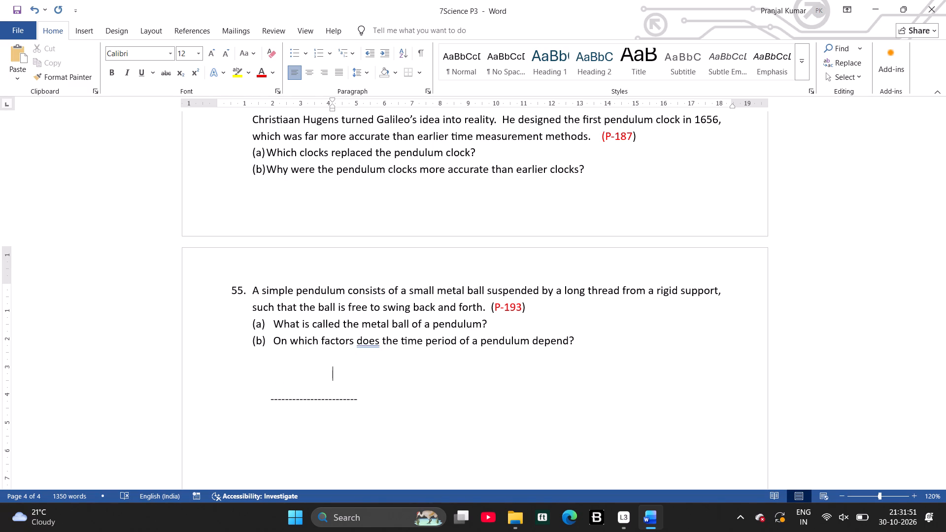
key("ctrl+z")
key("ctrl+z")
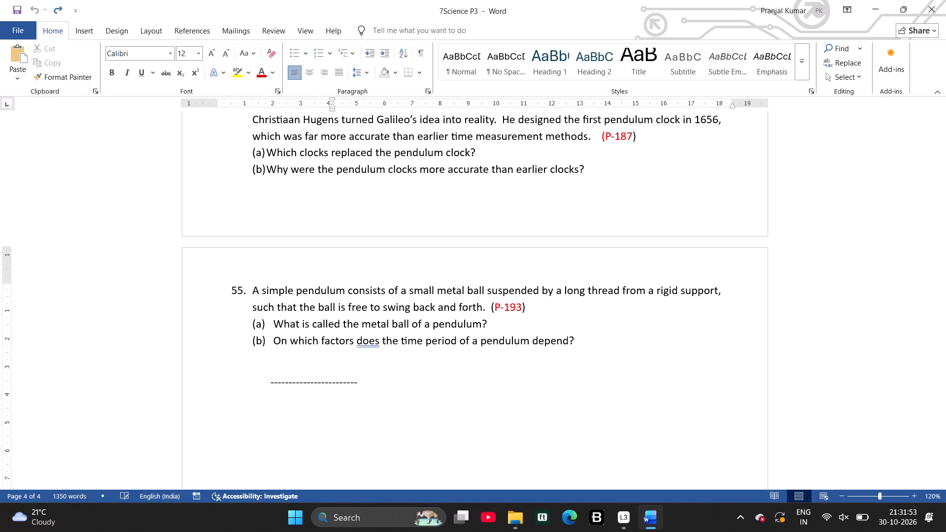
Remove the empty line after question 55(b) and delete the dashed end-of-paper line below it.
key("BackSpace")
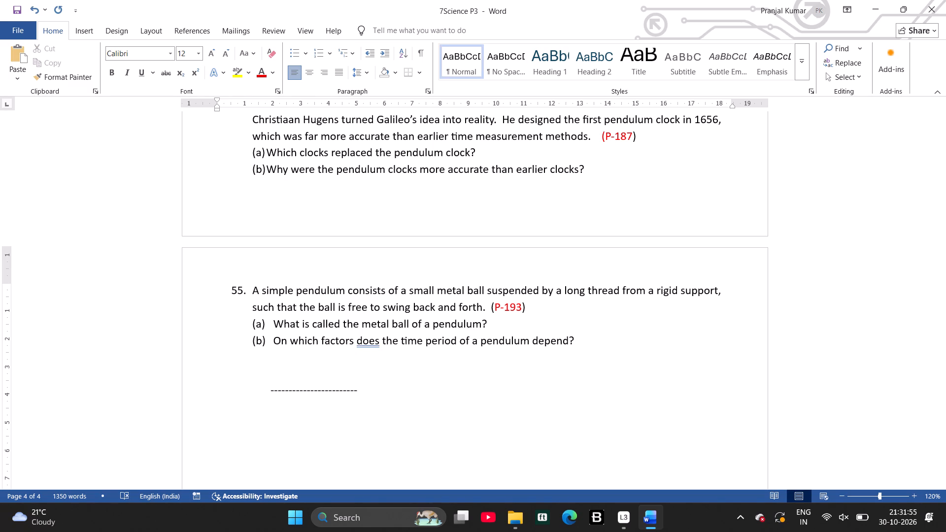
key("BackSpace")
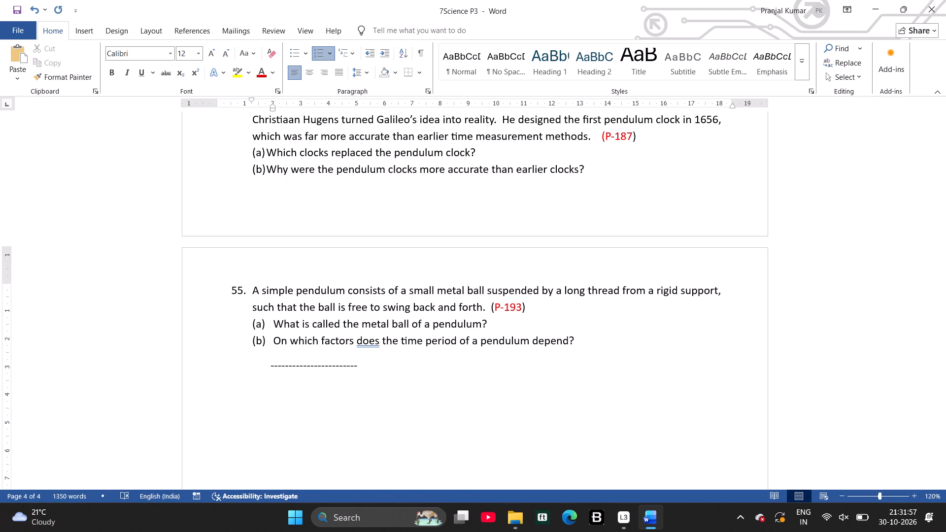
left_click(353, 367)
left_click_drag(365, 366, 265, 369)
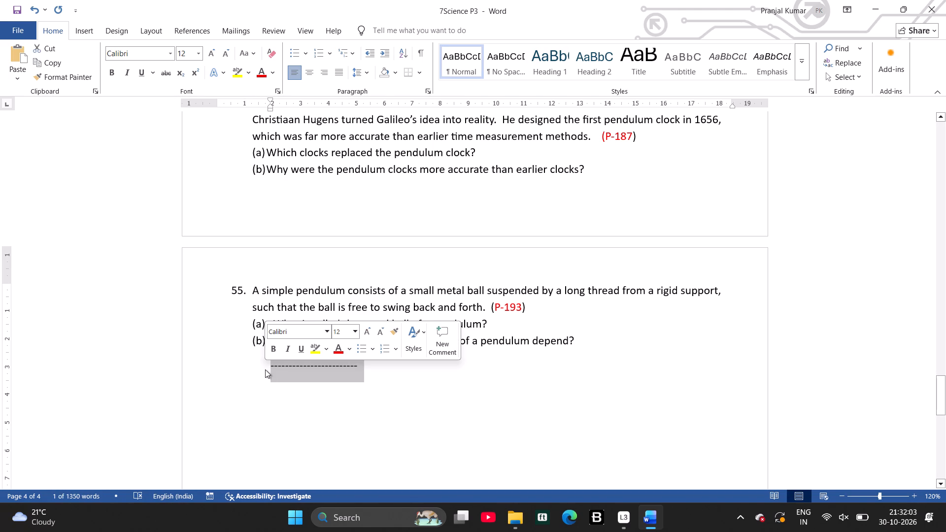
key("BackSpace")
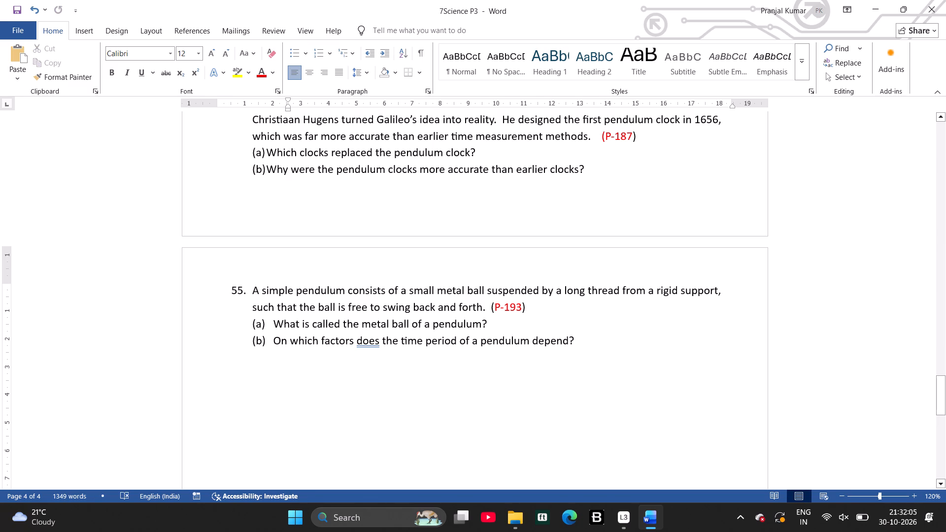
Add a new numbered item 56. on its own line directly below question 55(b), replacing the automatic (c) numbering.
left_click(586, 343)
key("Return")
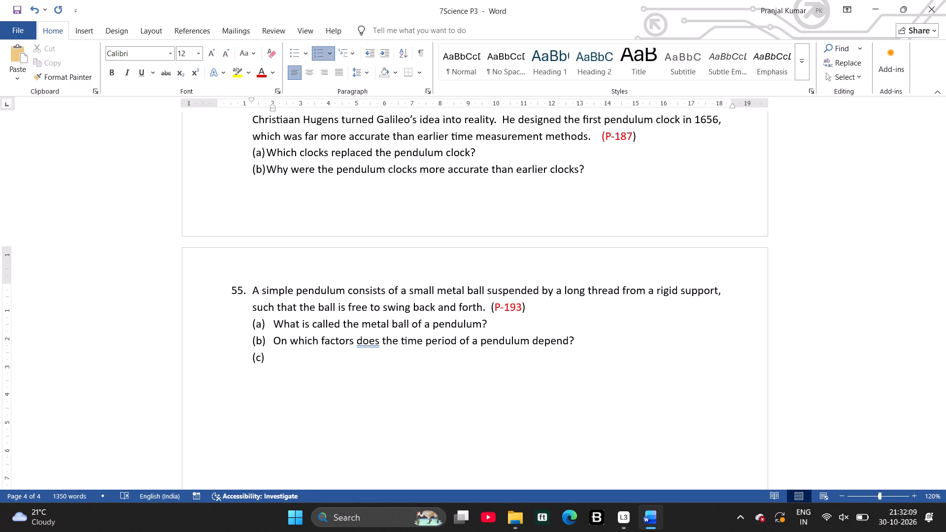
key("BackSpace")
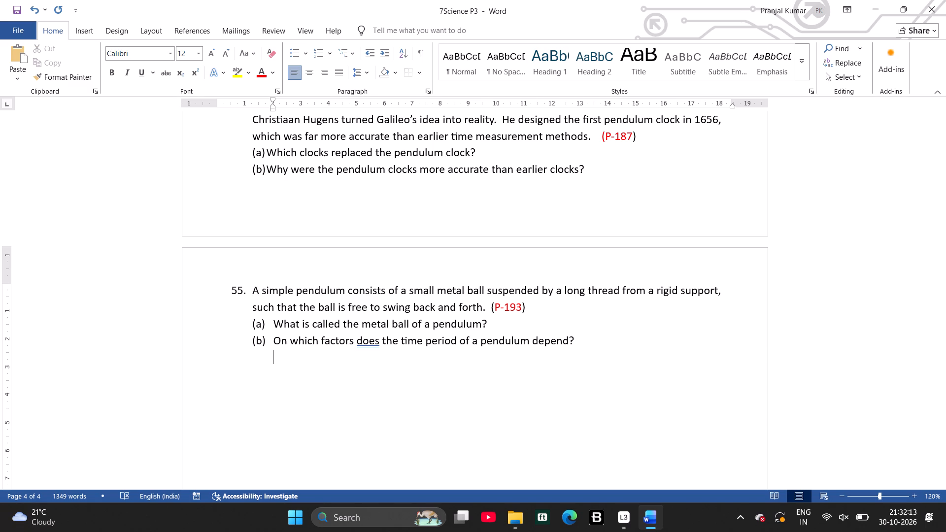
type("56.")
key("Return")
key("BackSpace")
key("BackSpace")
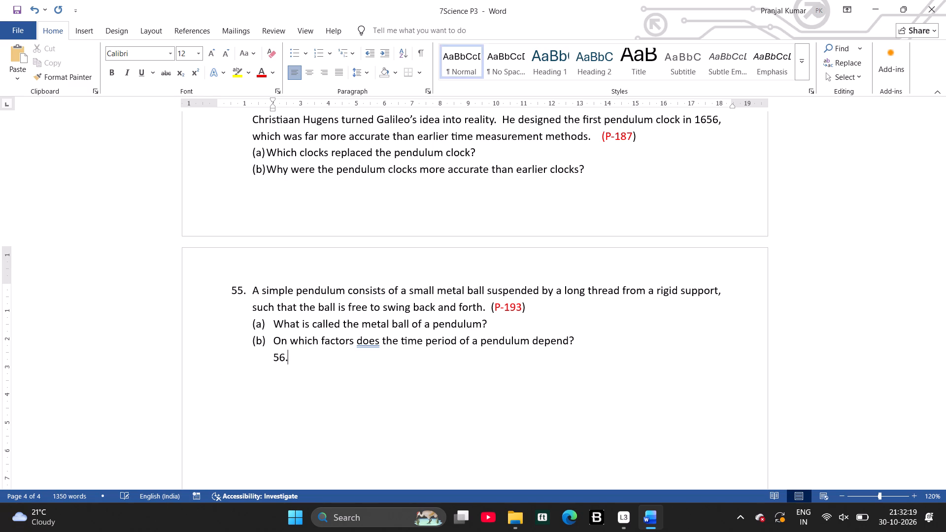
key("space")
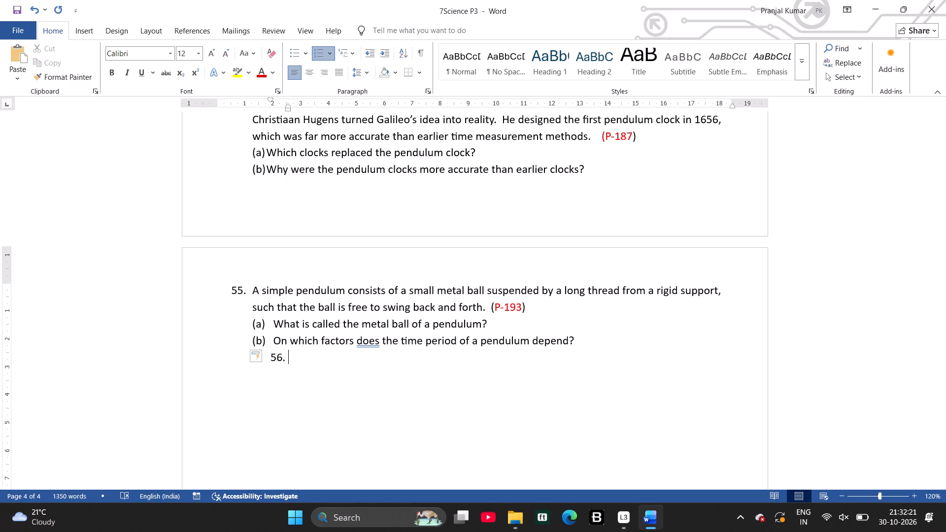
Move the first-line indent of item 56 so that its number lines up with number 55.
scroll(549, 334, "left", 1)
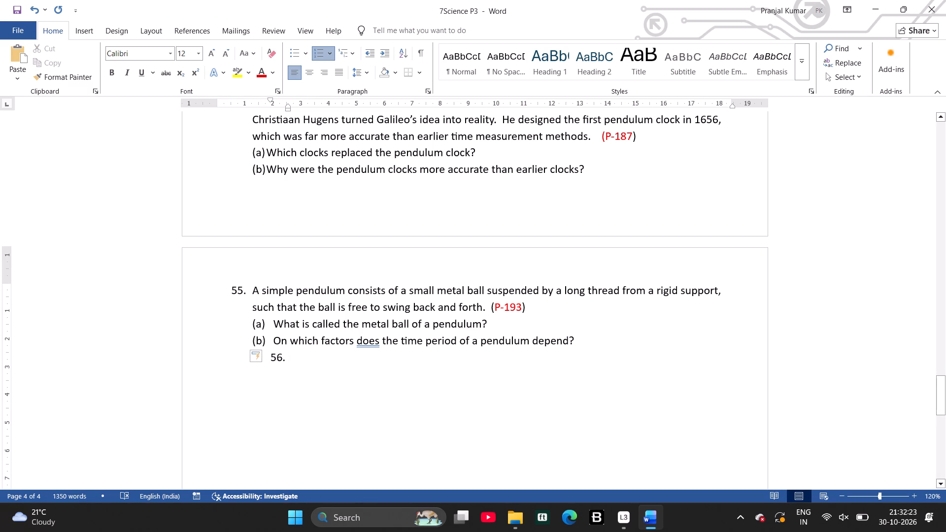
scroll(232, 289, "left", 1)
left_click(236, 289)
scroll(236, 289, "up", 1)
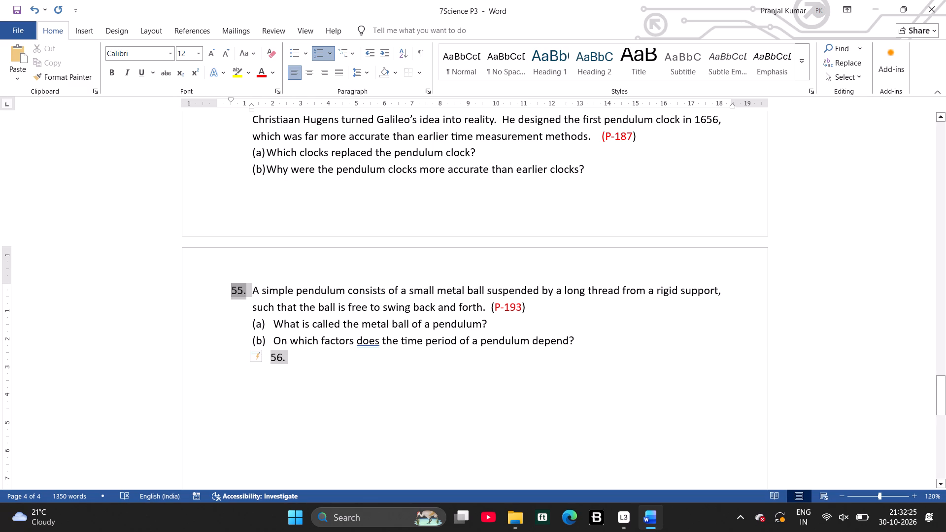
scroll(287, 204, "up", 1)
left_click(290, 355)
scroll(290, 355, "down", 1)
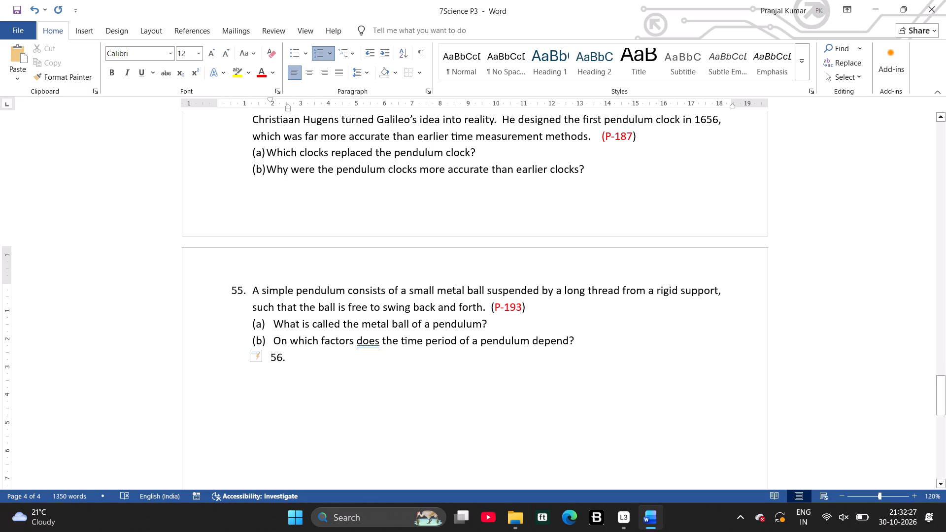
scroll(279, 202, "down", 1)
left_click_drag(270, 99, 232, 102)
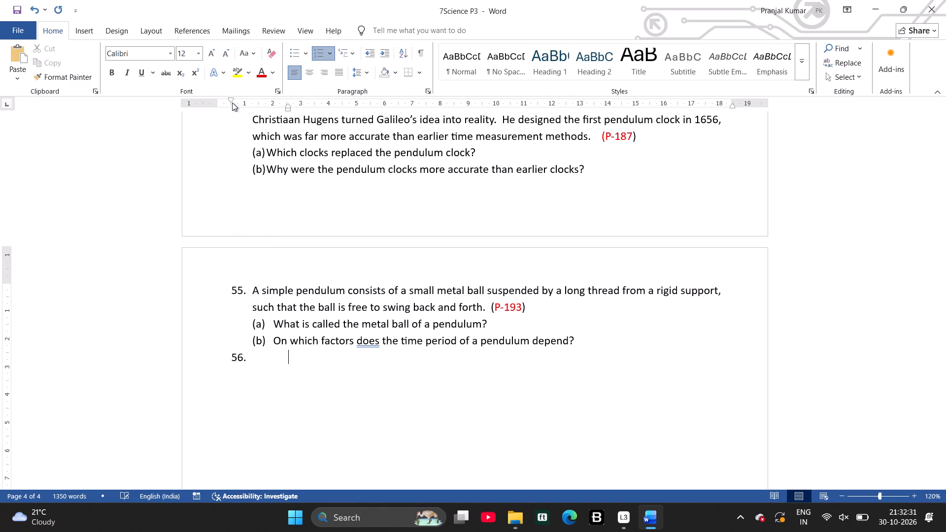
Adjust item 56's hanging and first-line indents so its text and number line up with those of question 55.
scroll(230, 116, "up", 1)
left_click(259, 361)
scroll(259, 361, "down", 2)
left_click(288, 107)
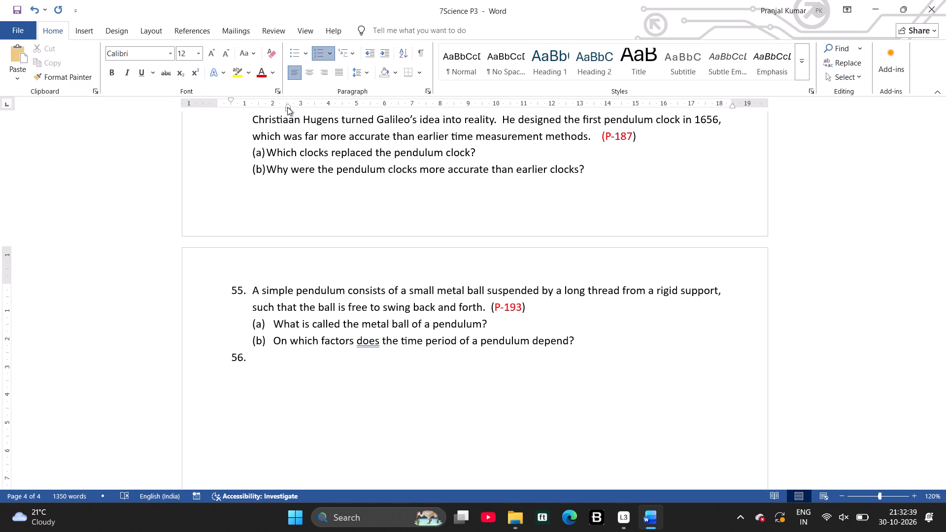
left_click_drag(287, 107, 252, 111)
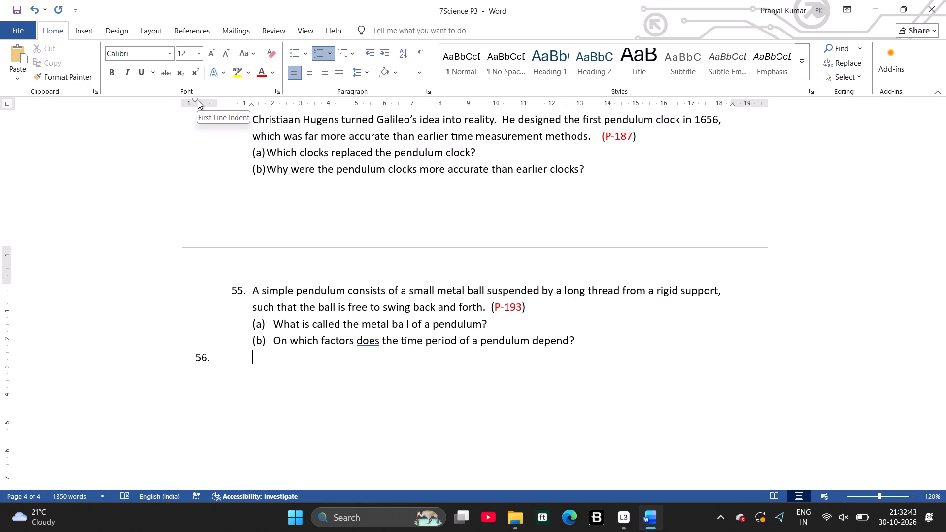
left_click_drag(195, 100, 216, 103)
left_click_drag(216, 103, 229, 106)
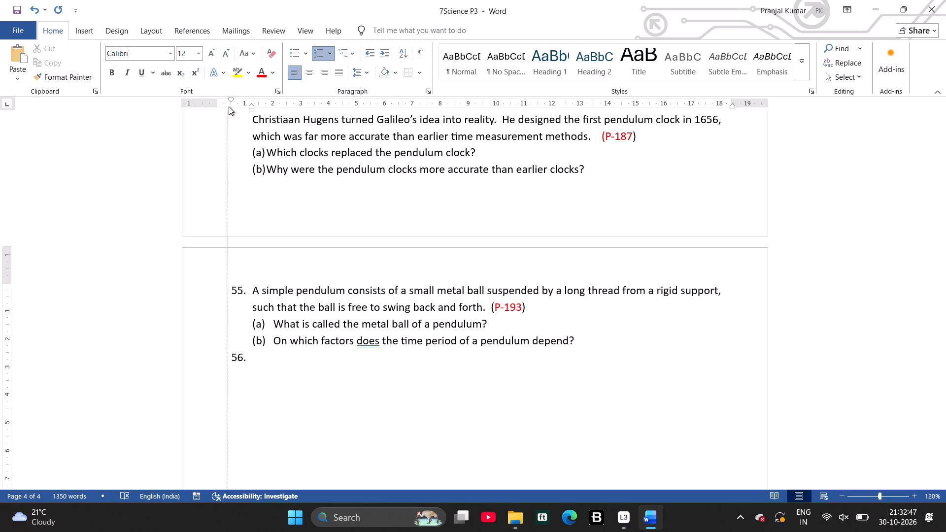
left_click_drag(229, 106, 235, 125)
scroll(222, 153, "up", 1)
scroll(239, 226, "down", 1)
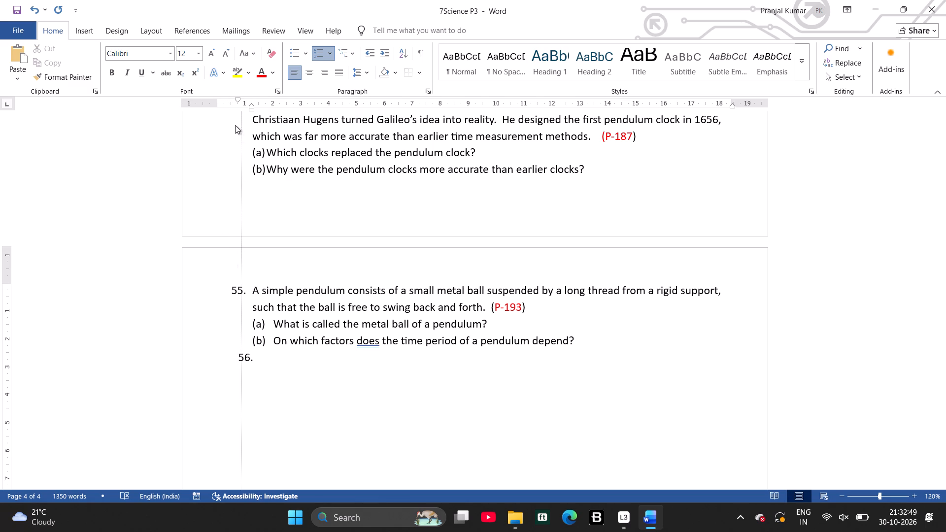
left_click_drag(235, 125, 238, 105)
scroll(235, 125, "down", 1)
left_click_drag(238, 103, 232, 103)
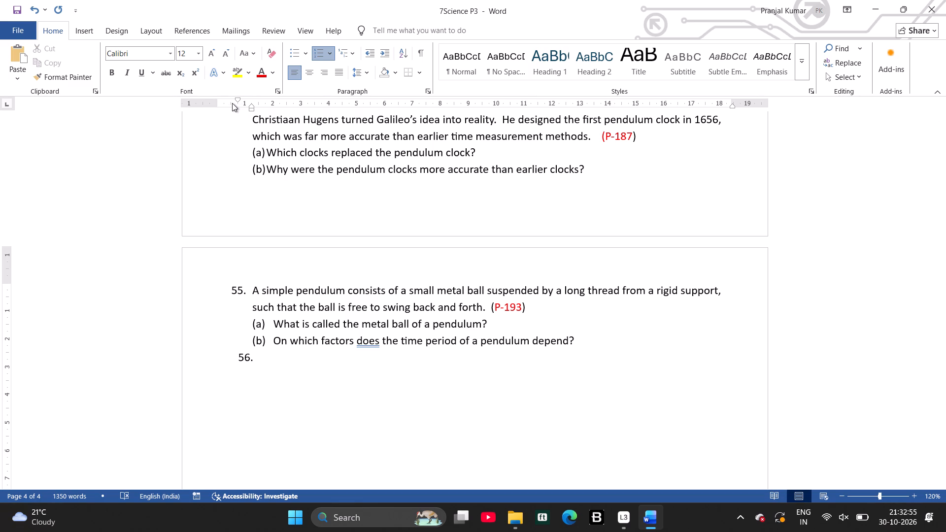
left_click(236, 100)
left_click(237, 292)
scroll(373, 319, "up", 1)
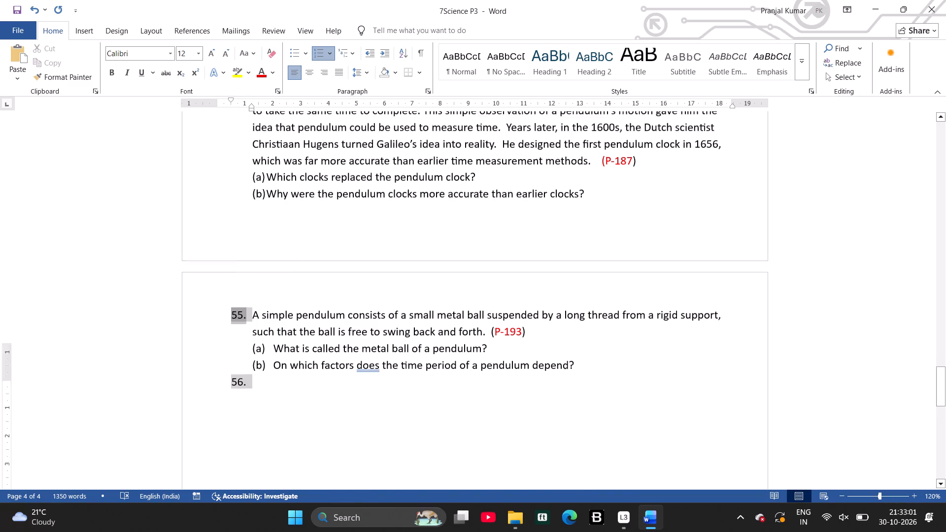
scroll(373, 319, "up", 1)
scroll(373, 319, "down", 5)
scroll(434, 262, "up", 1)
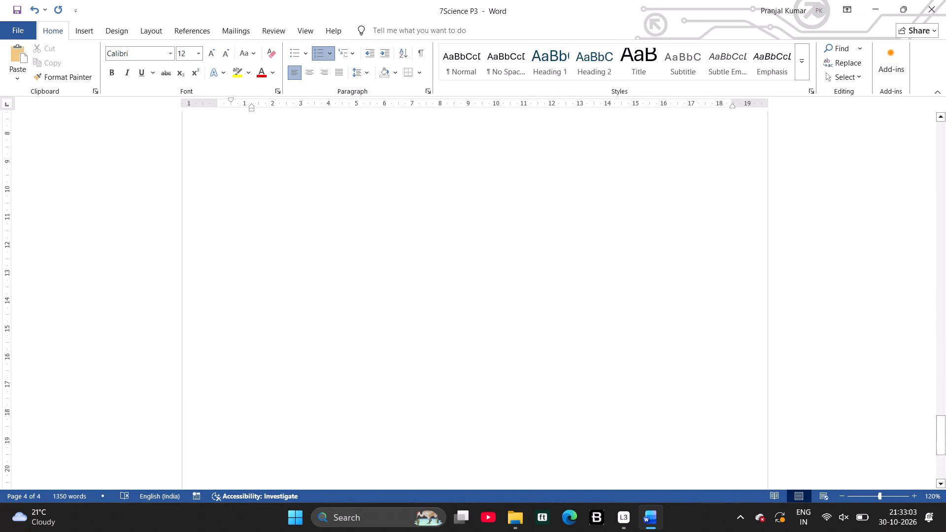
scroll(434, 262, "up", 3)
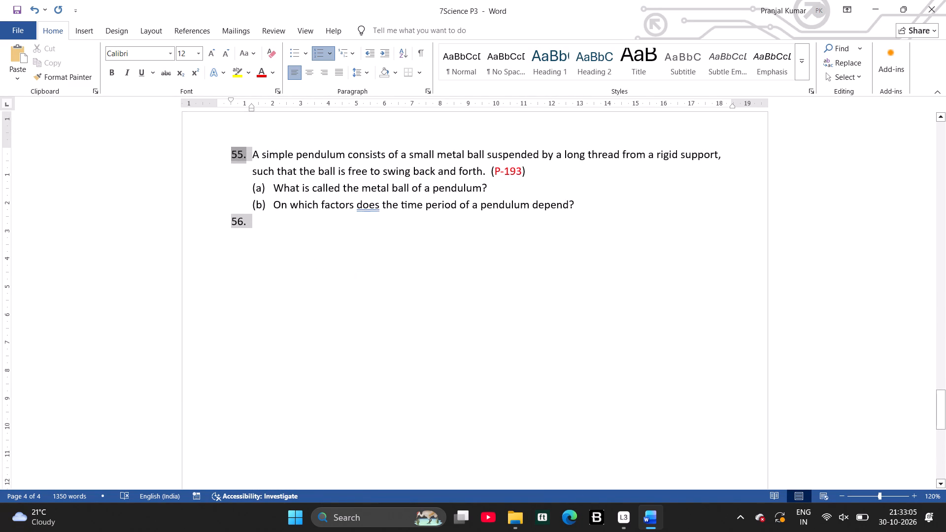
Enter the opening text of question 56: "One end of a metal rod is heated with aflame".
left_click(303, 223)
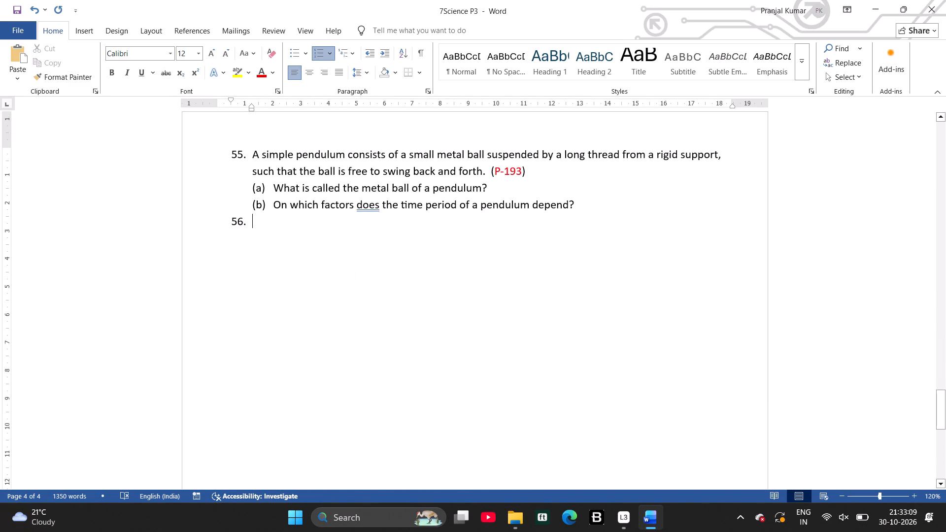
type("one end")
key("space")
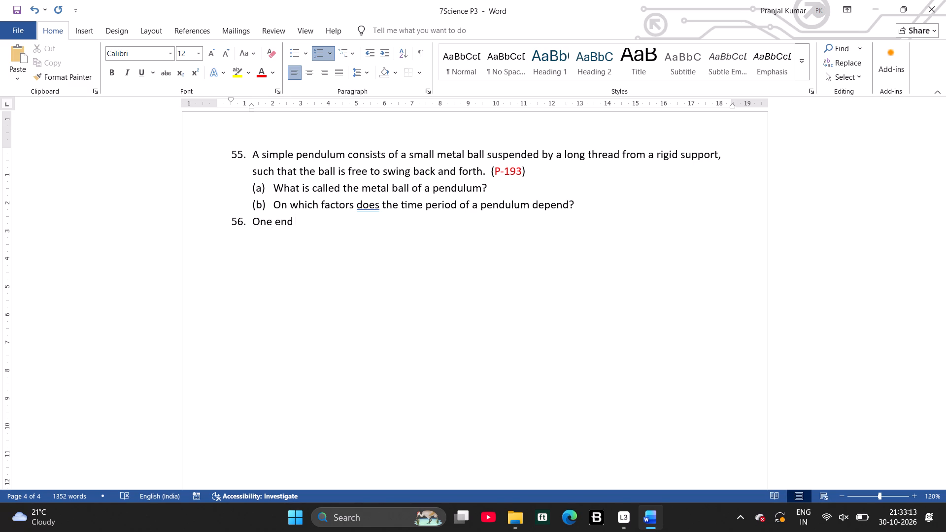
type("of")
key("space")
type("a metal rod")
key("space")
type("is")
key("space")
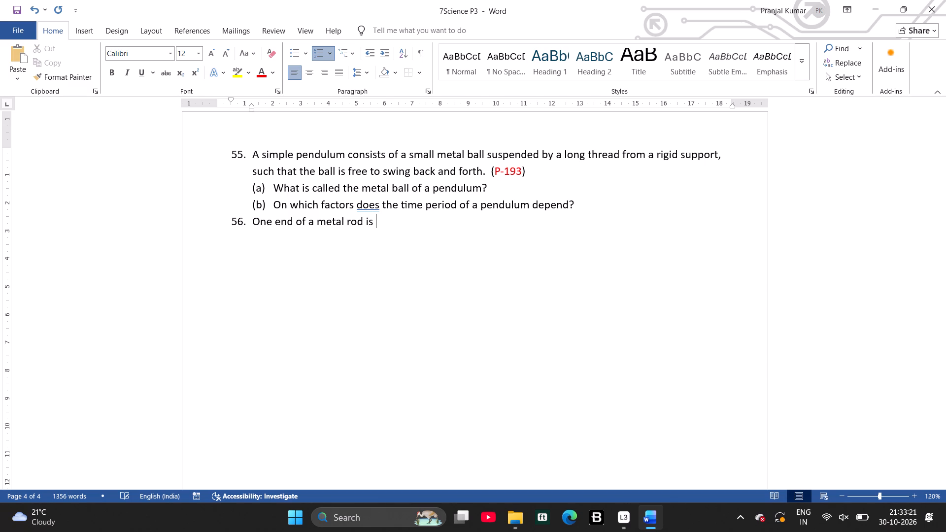
type("he")
type("ated with a")
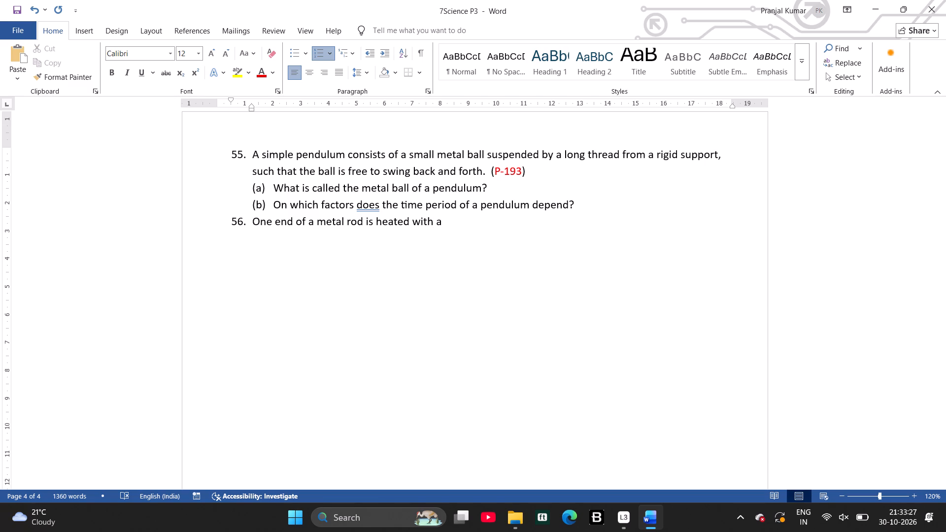
type("flame")
key("space")
Replace "aflame" in question 56 with "a flame" and end the sentence with a full stop.
key("BackSpace")
key("BackSpace")
key("BackSpace")
key("BackSpace")
key("BackSpace")
key("BackSpace")
key("BackSpace")
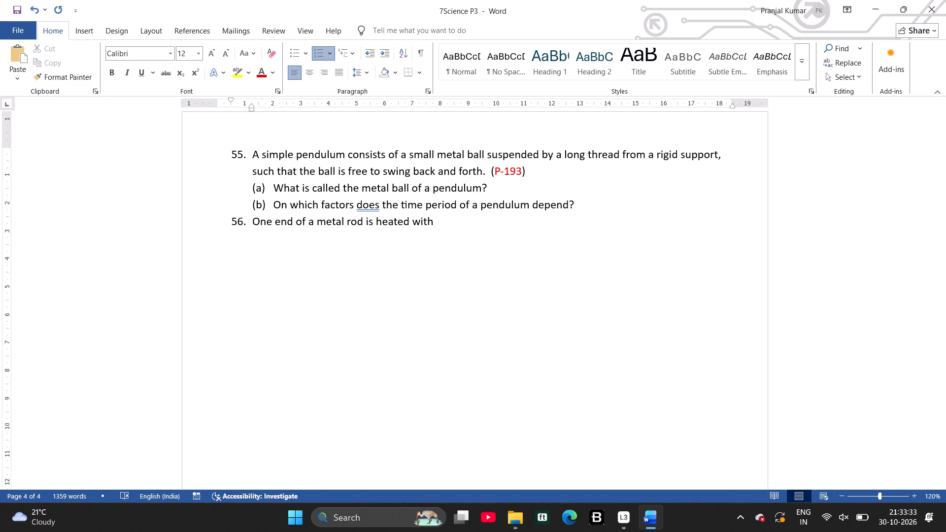
key("BackSpace")
key("space")
type("a")
key("space")
key("f")
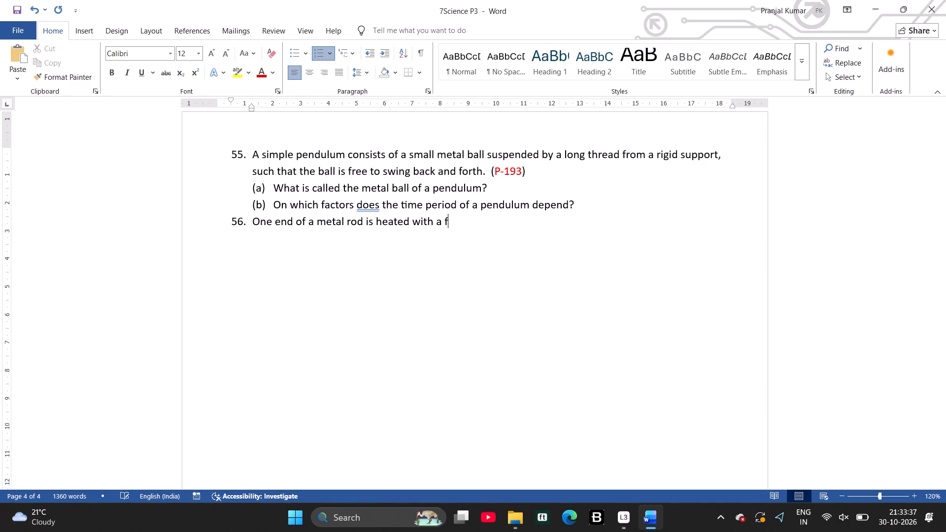
type("lame")
key("space")
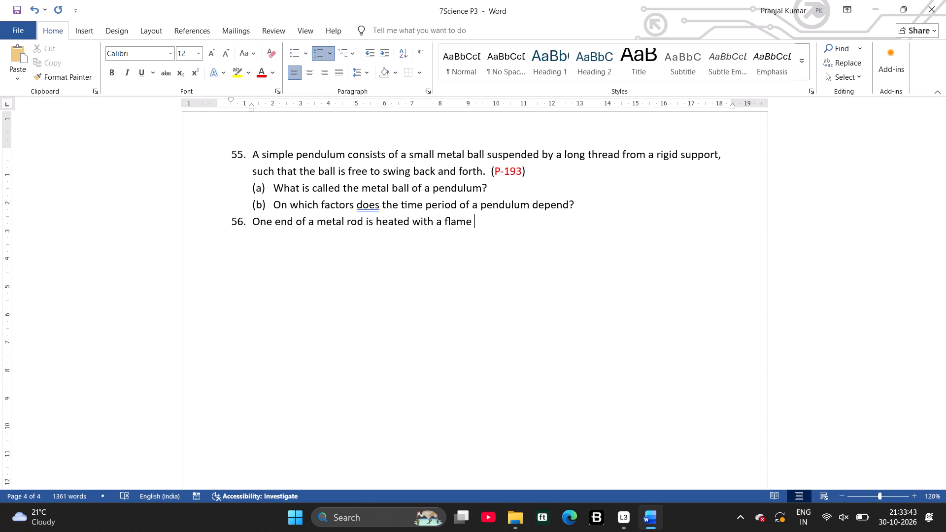
key("BackSpace")
type(".")
key("space")
Add a second sentence to question 56: "At the same time water is boiled in a pan on the stove.".
type("At the")
key("space")
type("same")
key("space")
type("time")
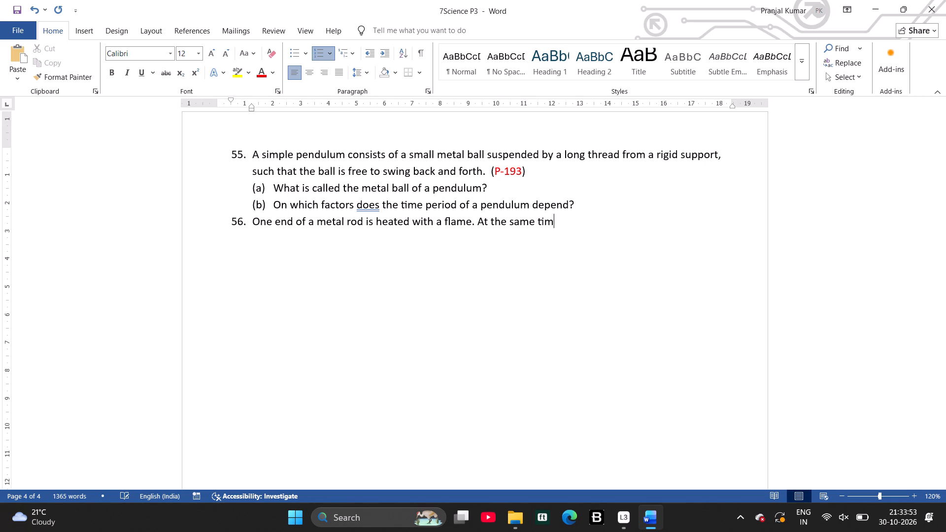
key("space")
type("water is boiled")
key("space")
type("in")
key("space")
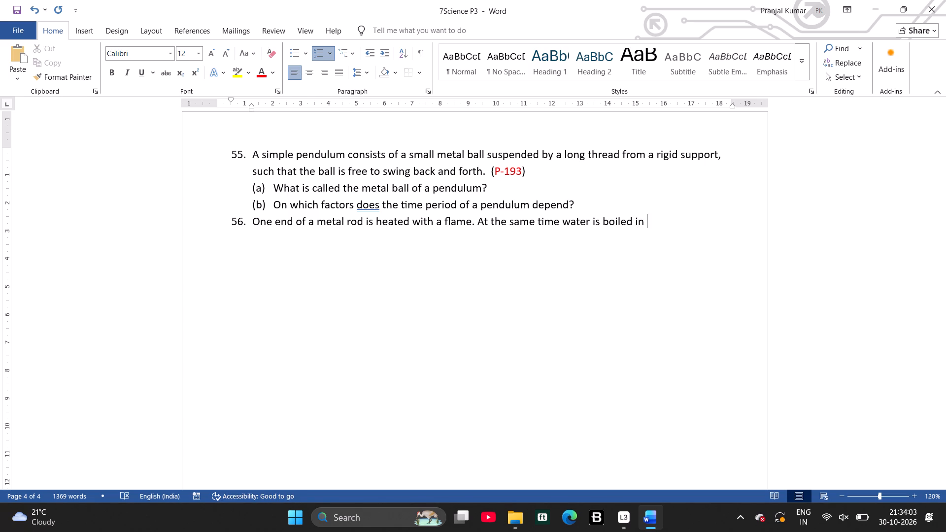
type("a pan")
key("space")
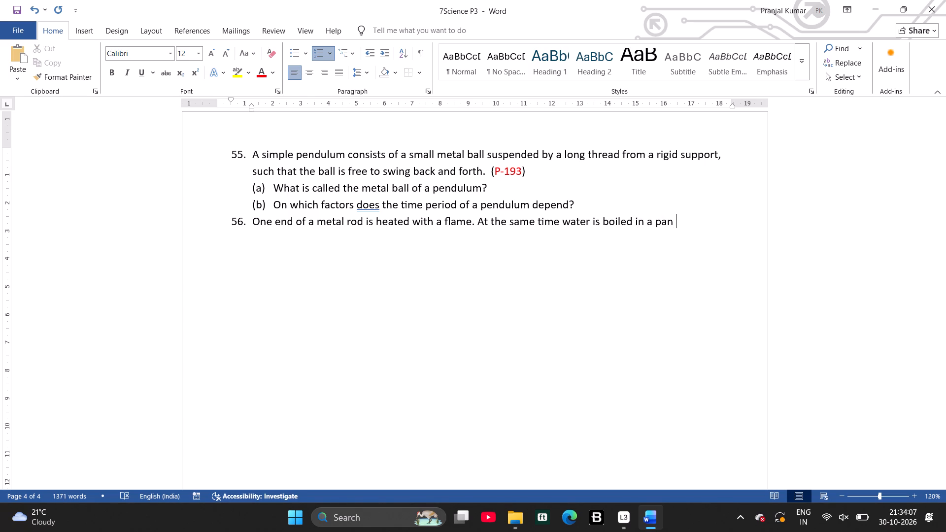
type("on the")
key("space")
type("stove")
type(".")
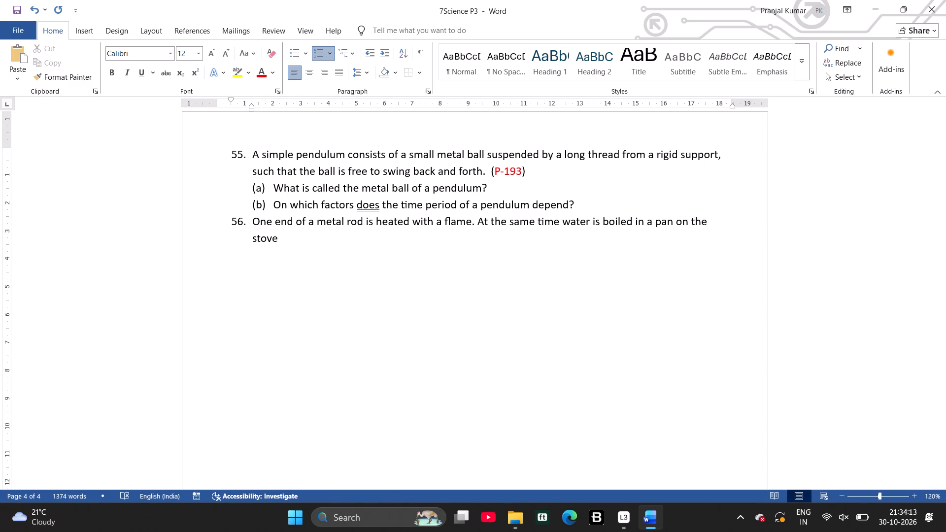
key("space")
Start a lettered sub-list with item a) on a new, unnumbered line below the text of question 56.
key("Return")
key("a")
key("BackSpace")
key("BackSpace")
key("a")
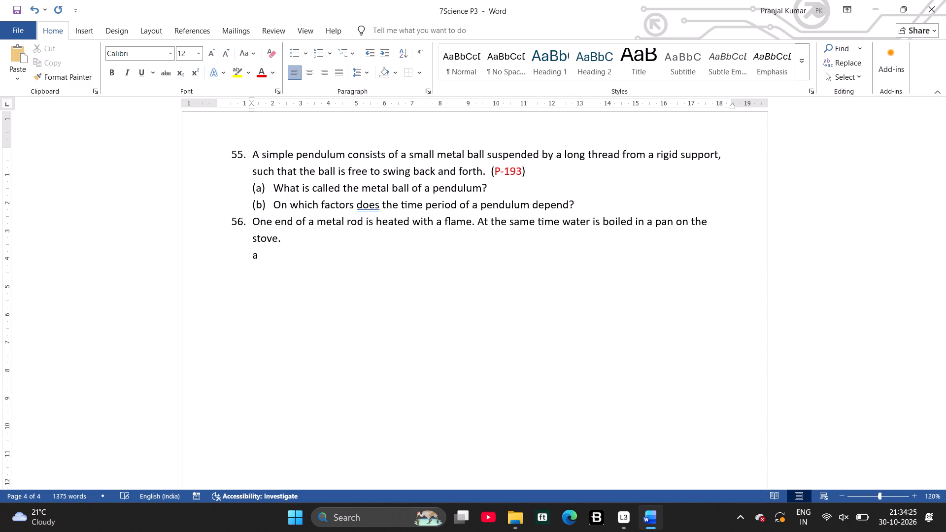
key("shift+parenright")
key("space")
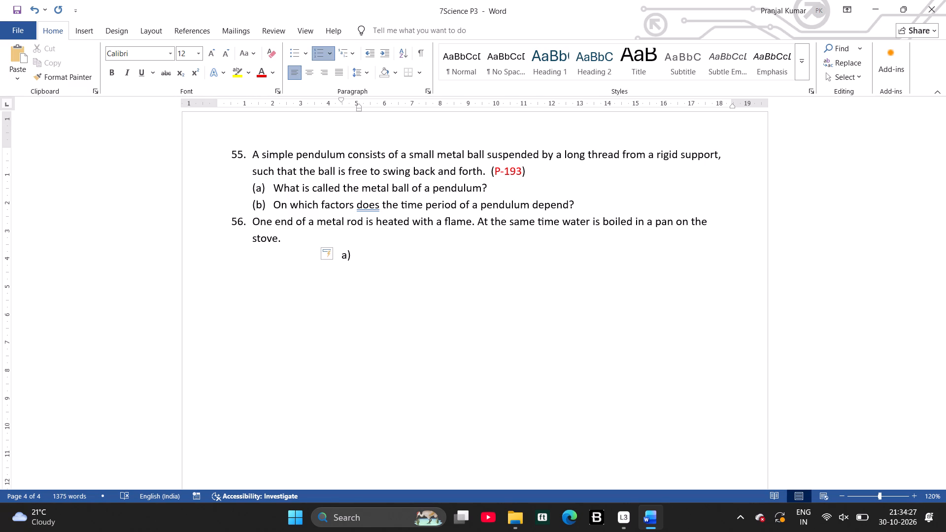
Adjust sub-item a)'s first-line and hanging indents so its letter and text line up with the sub-items of question 55.
scroll(303, 223, "down", 1)
scroll(372, 106, "down", 1)
left_click_drag(339, 97, 271, 111)
scroll(331, 98, "left", 1)
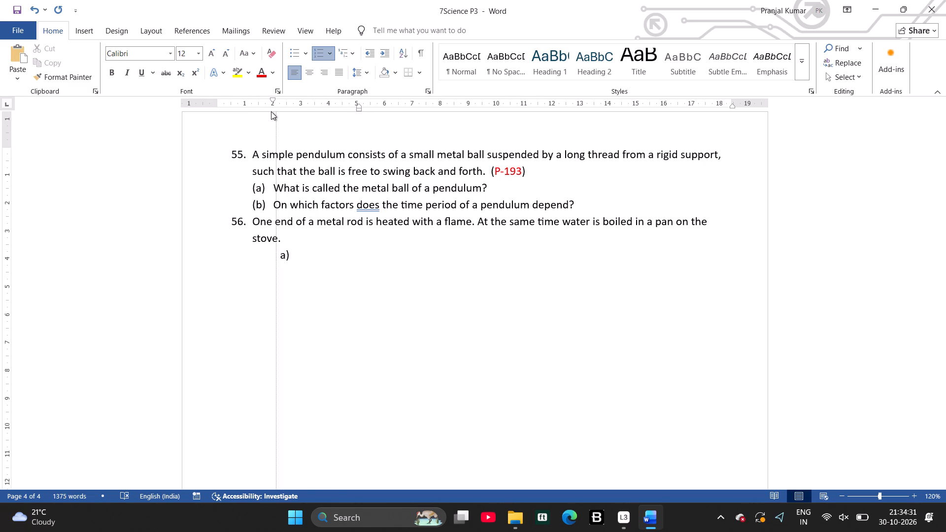
left_click_drag(271, 111, 252, 112)
scroll(271, 111, "left", 1)
scroll(245, 129, "up", 1)
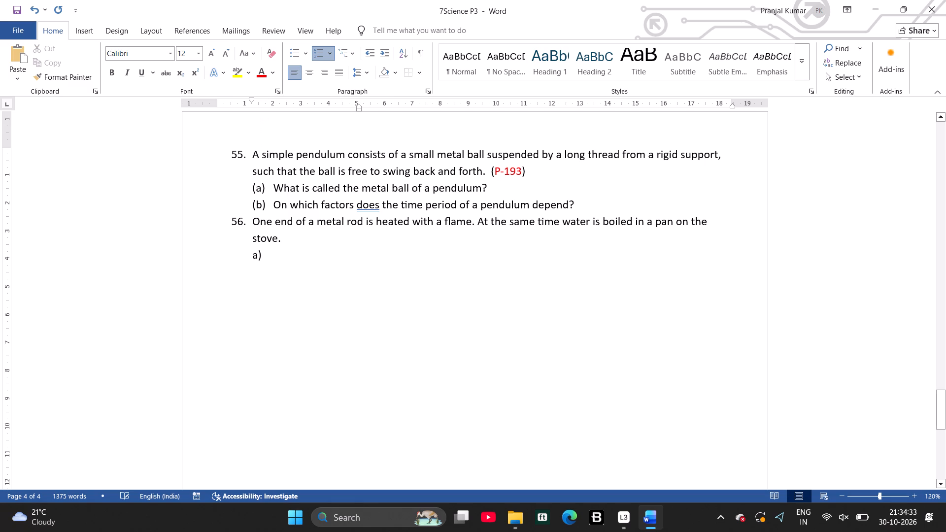
scroll(231, 162, "up", 1)
scroll(206, 260, "right", 1)
left_click_drag(358, 108, 263, 117)
scroll(254, 115, "left", 1)
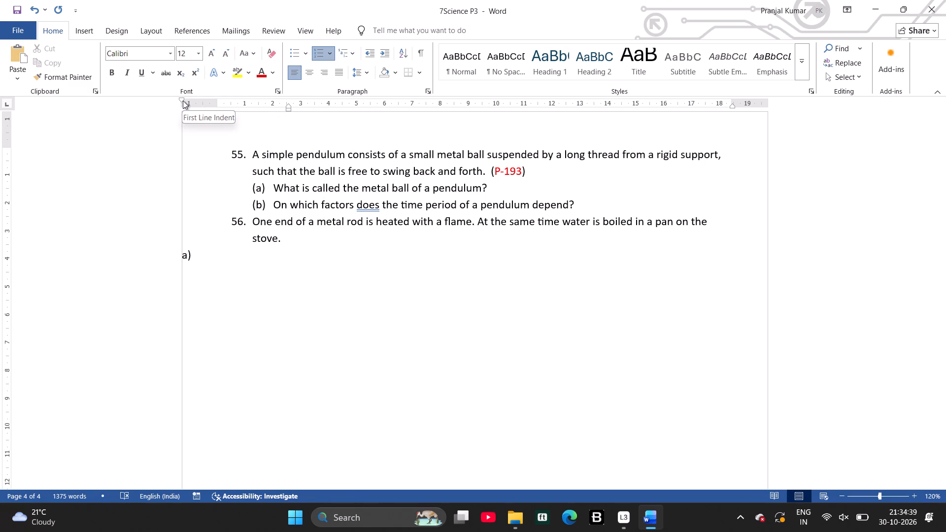
left_click_drag(183, 100, 255, 113)
left_click_drag(289, 108, 275, 110)
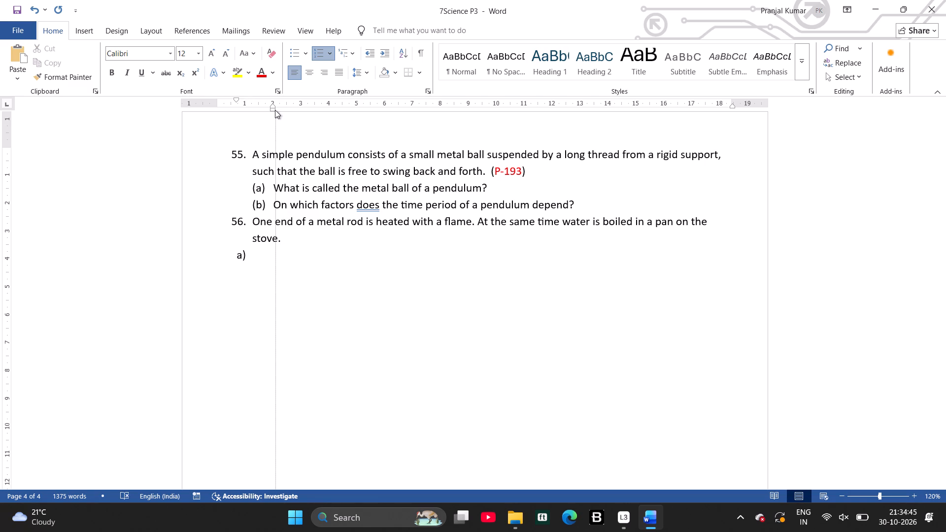
left_click_drag(275, 110, 278, 104)
left_click_drag(278, 104, 257, 106)
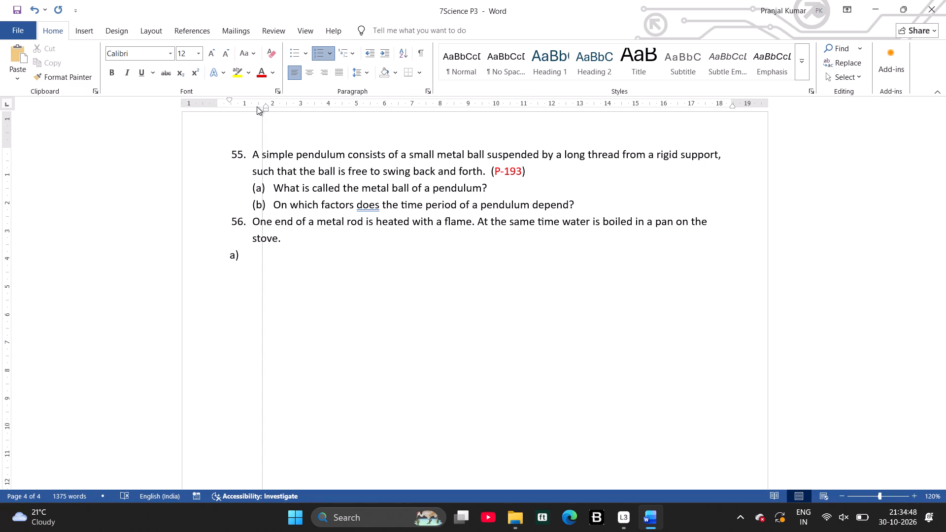
left_click_drag(257, 106, 281, 95)
left_click(249, 155)
left_click(268, 249)
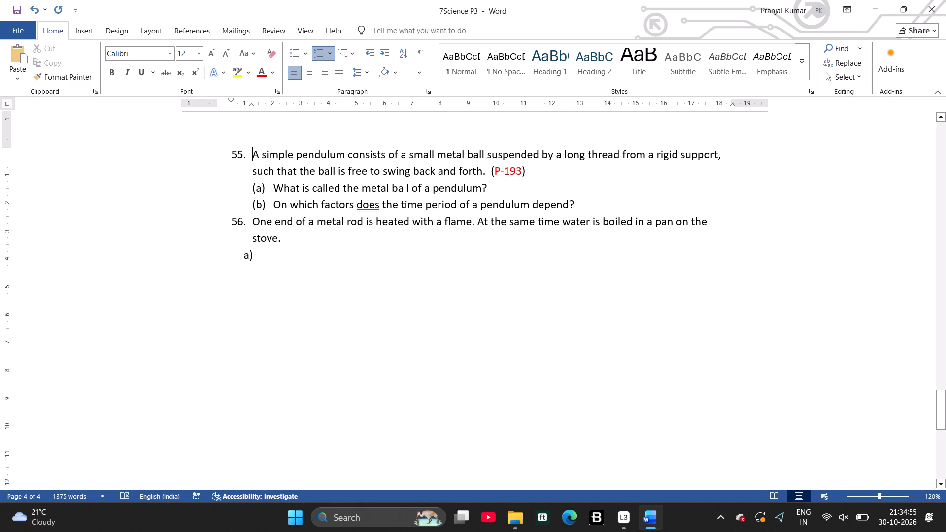
left_click_drag(244, 100, 251, 101)
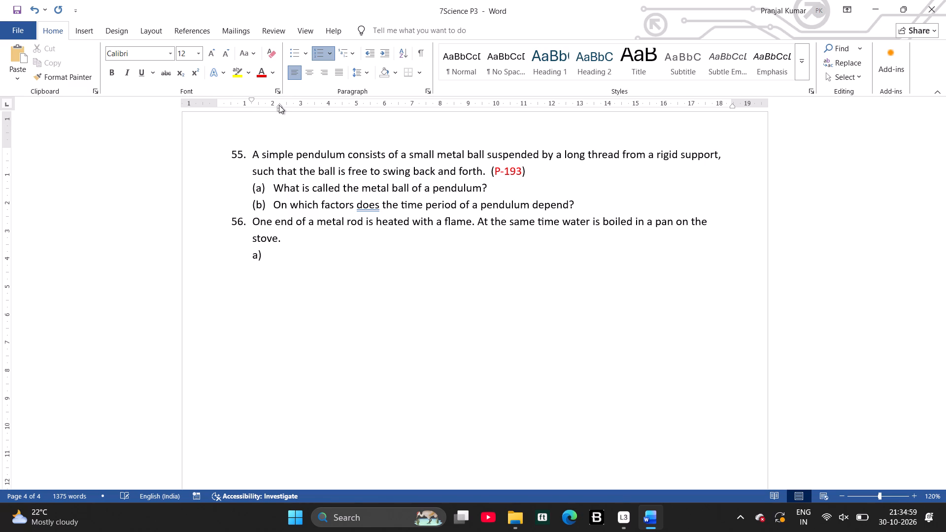
left_click(279, 105)
Enter sub-question a) of question 56: "Which process occur in heating the metal rod with the flame?".
type("Which")
key("space")
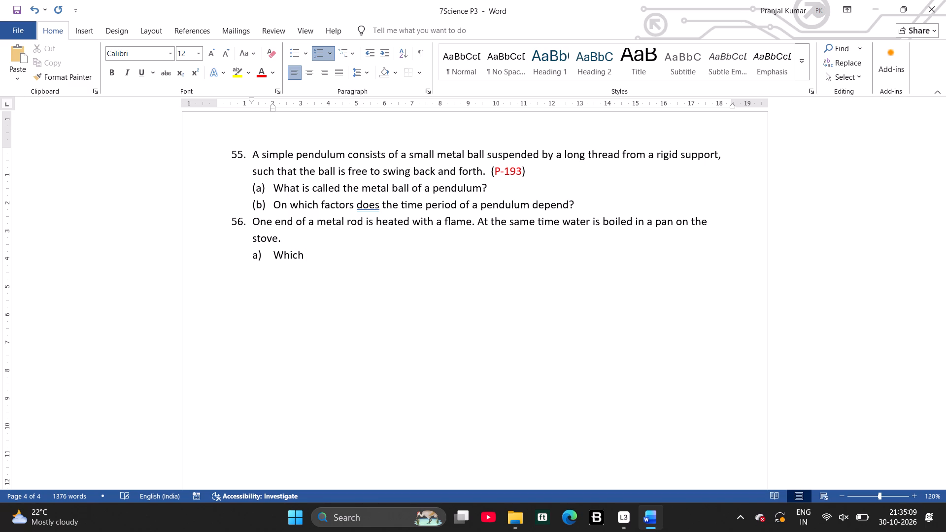
type("process")
key("space")
type("occ")
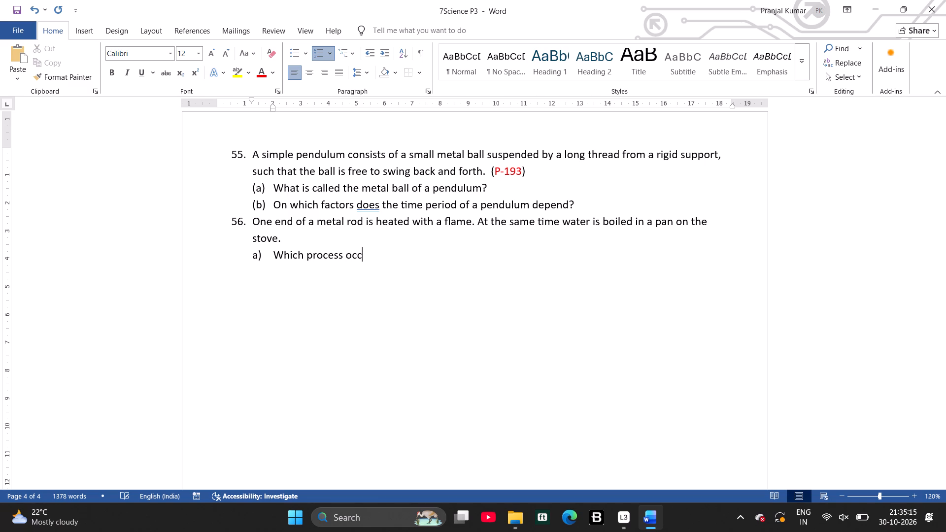
type("ur in")
key("space")
type("heating the metal rod")
key("space")
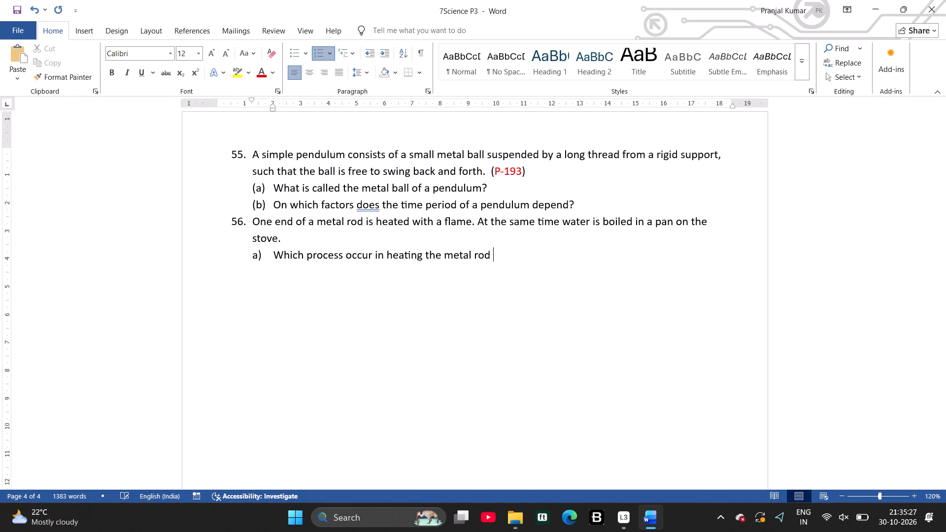
type("with th")
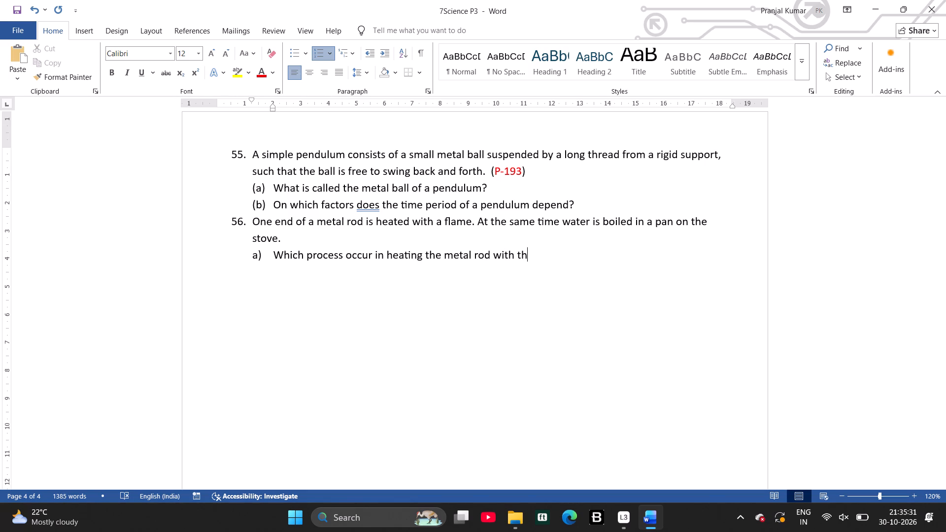
type("e flame")
key("shift+question")
Add sub-question b) to question 56: "After some time water becomes hot why?".
key("Return")
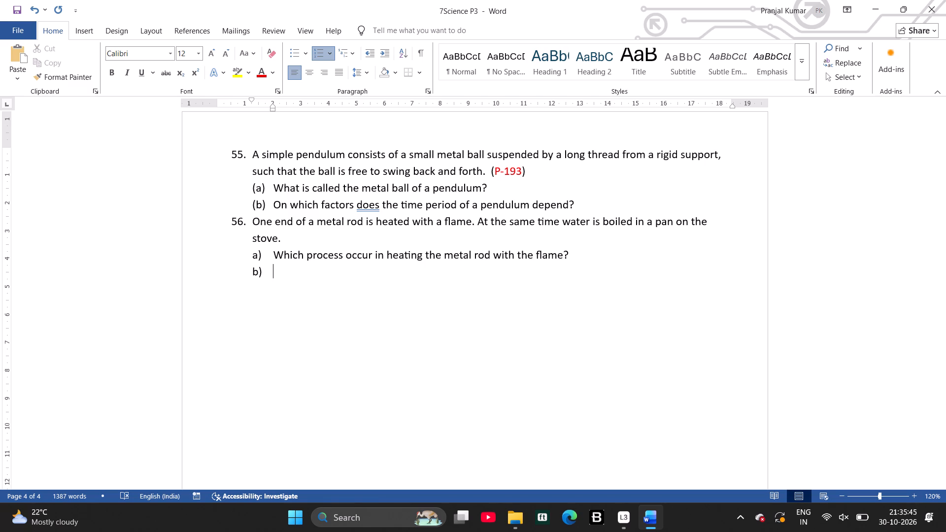
type("After some time")
key("space")
type("water become")
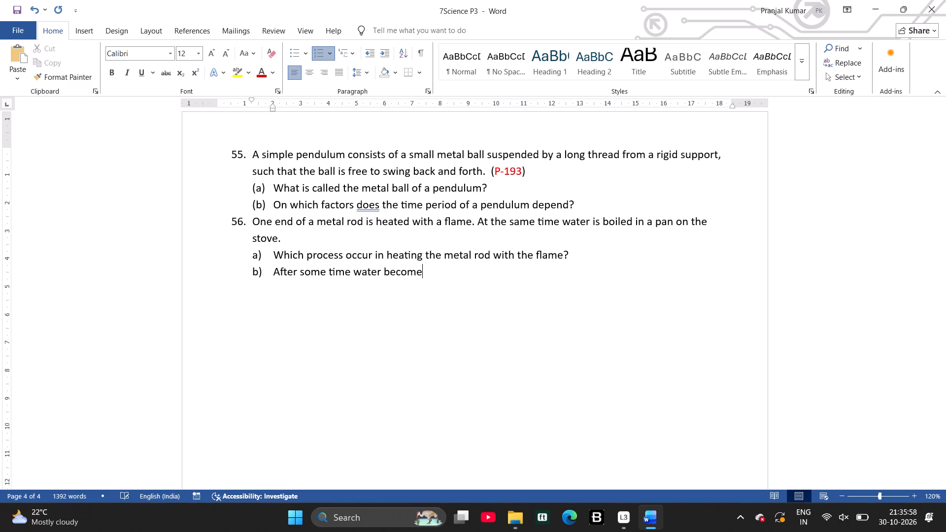
type("es")
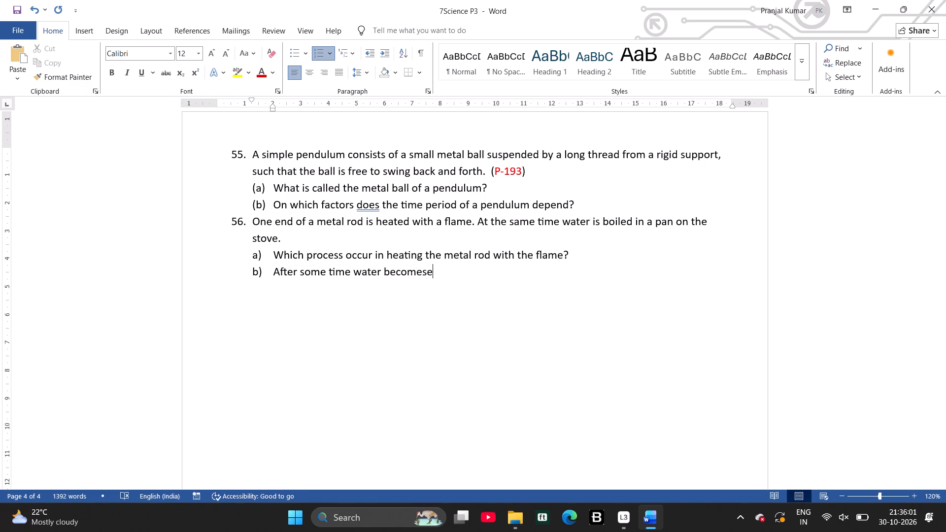
key("BackSpace")
key("space")
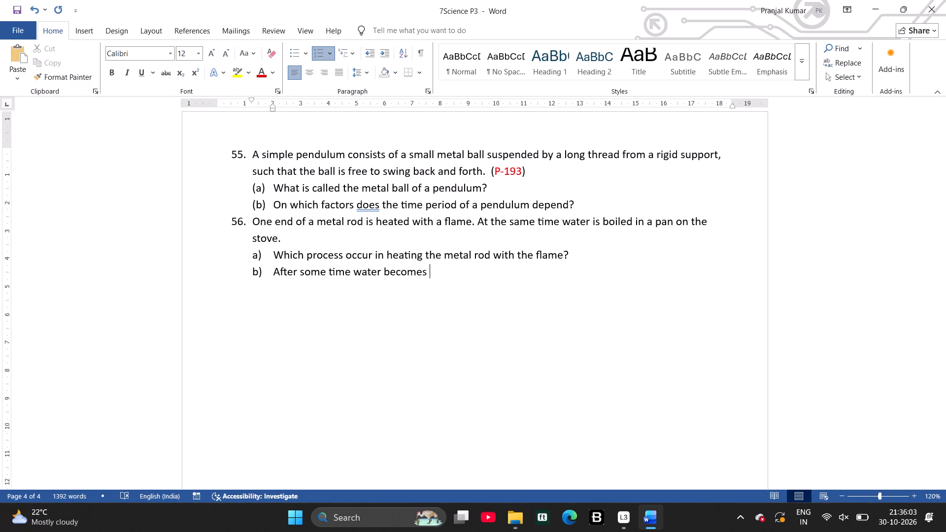
type("hot")
key("space")
type("why")
key("space")
key("BackSpace")
key("shift+question")
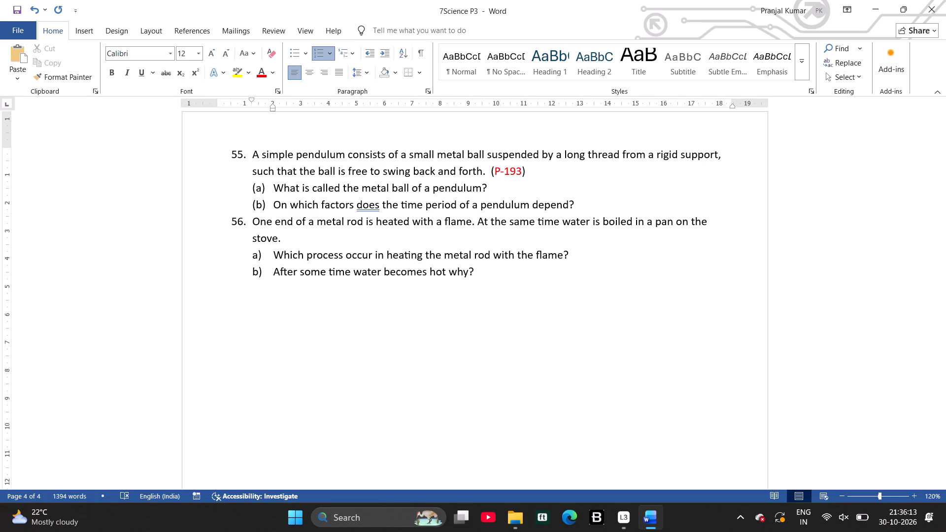
End the lettered list after sub-question b), leaving an empty line without a letter below it.
key("Return")
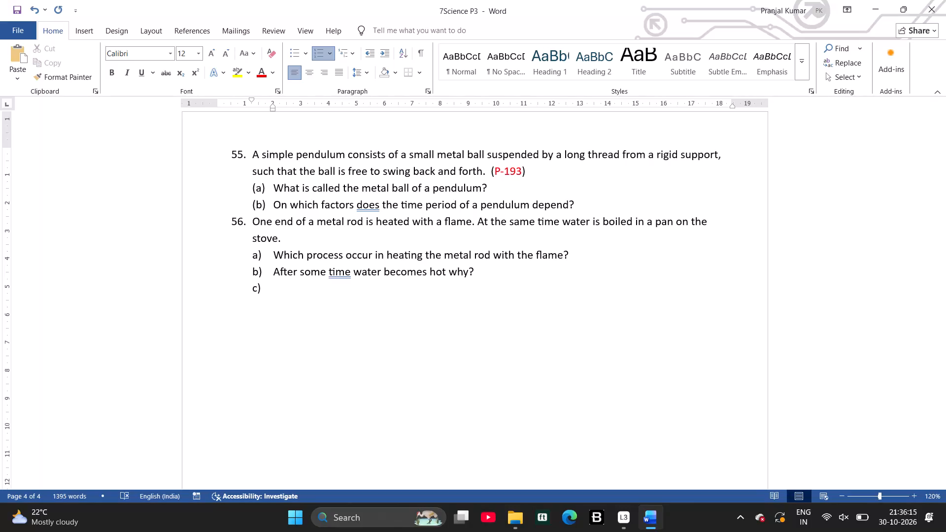
key("BackSpace")
key("BackSpace")
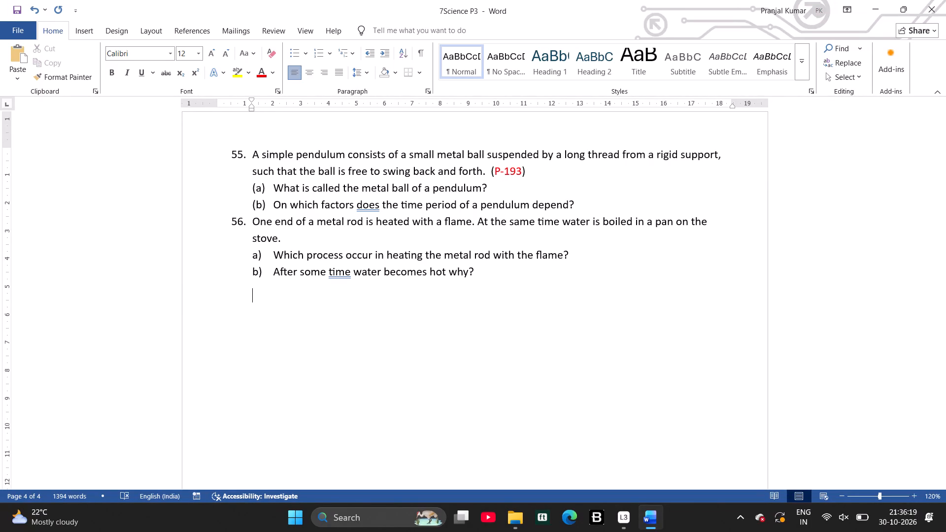
Start a new numbered item 57. below sub-question b) of question 56.
type("57")
key("period")
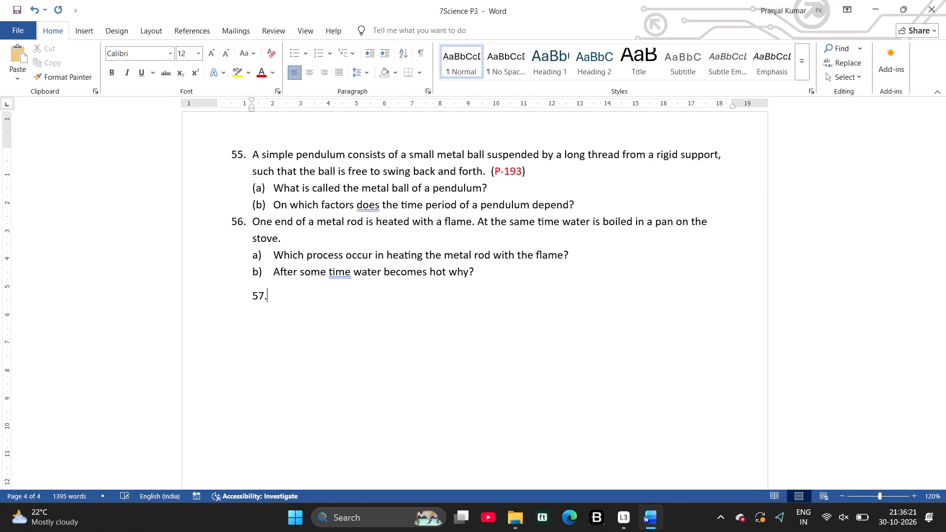
key("space")
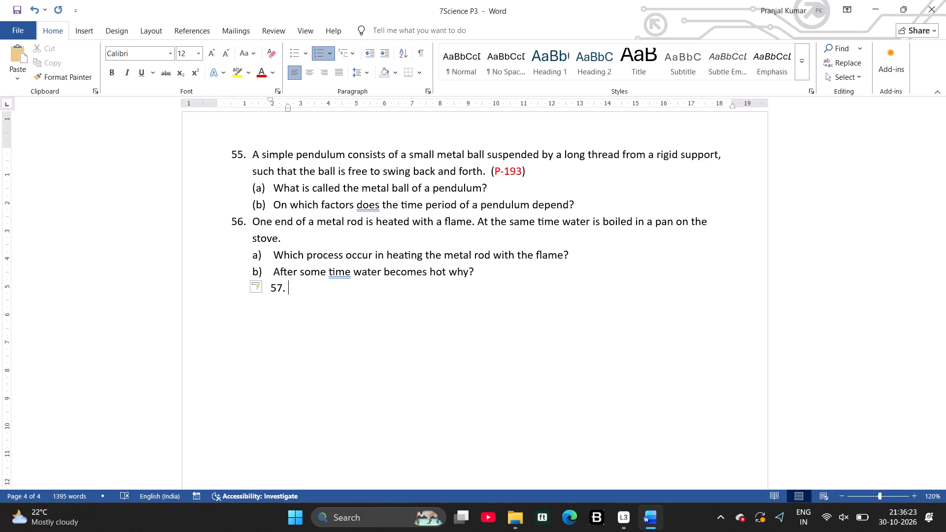
Adjust item 57's first-line and hanging indents so its number and text line up with questions 55 and 56.
left_click_drag(269, 101, 231, 107)
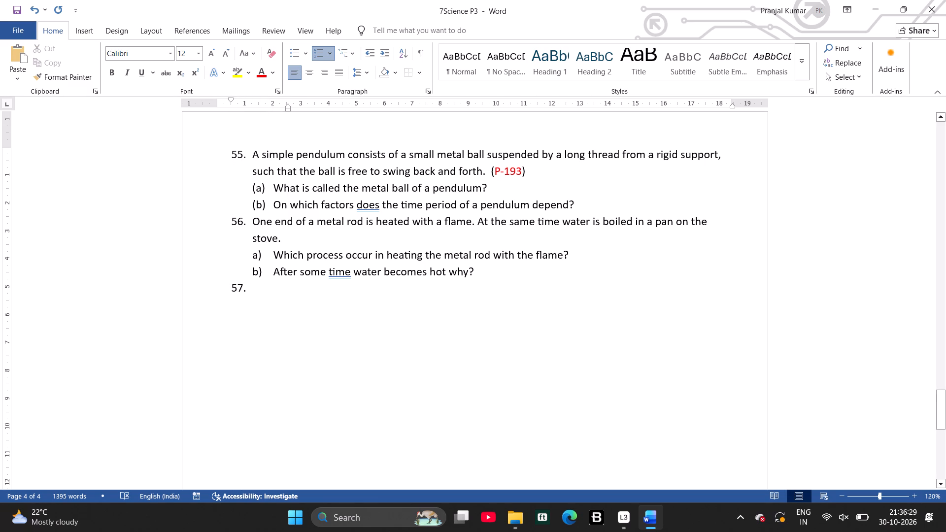
left_click_drag(289, 109, 257, 112)
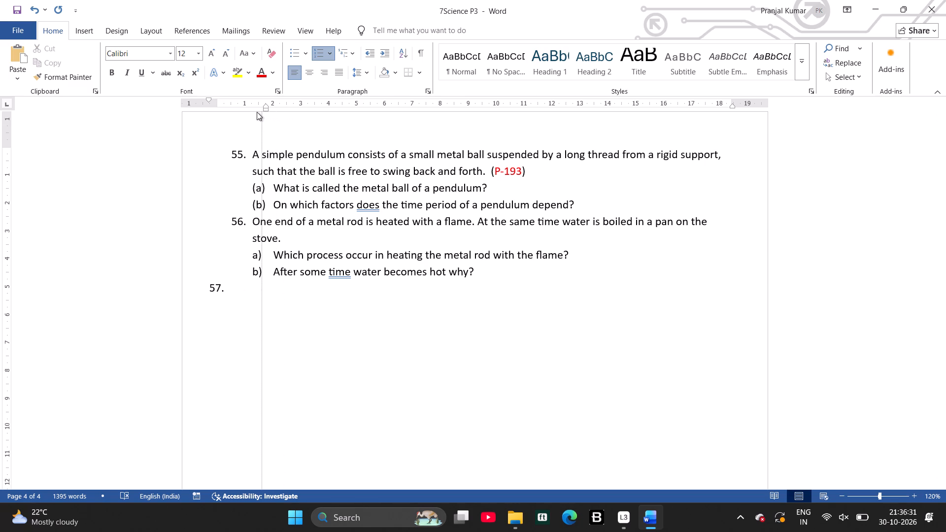
left_click_drag(257, 112, 256, 112)
left_click_drag(201, 100, 233, 109)
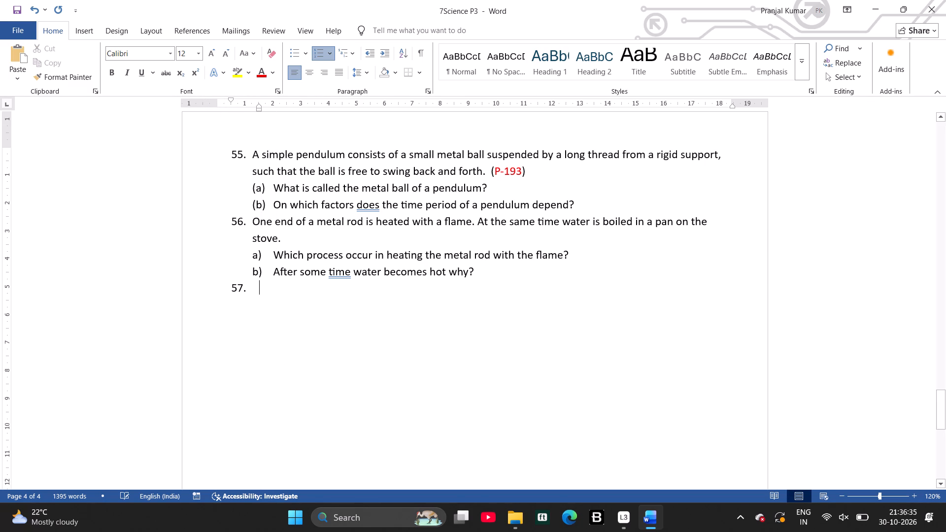
left_click_drag(258, 109, 252, 109)
left_click_drag(224, 100, 230, 100)
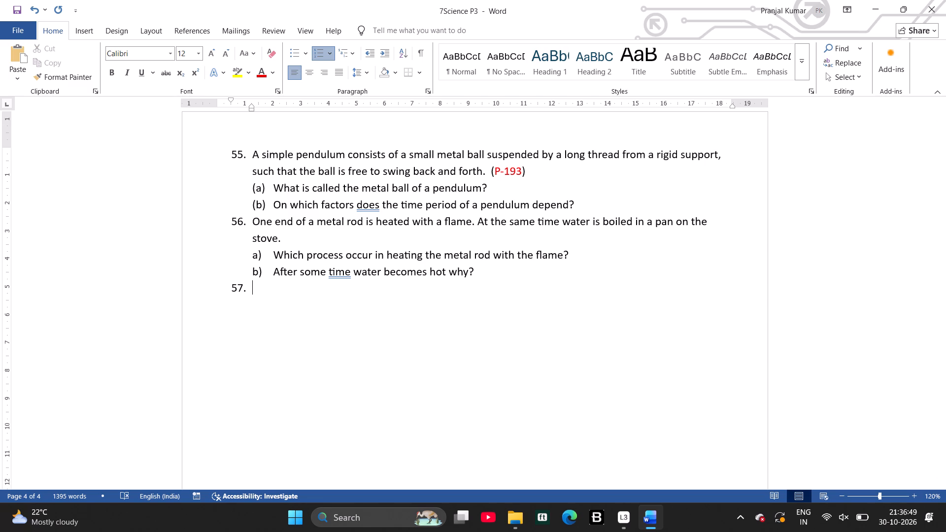
Begin the text of question 57 with "People in ancient time observed".
type("Peopl")
type("e")
key("space")
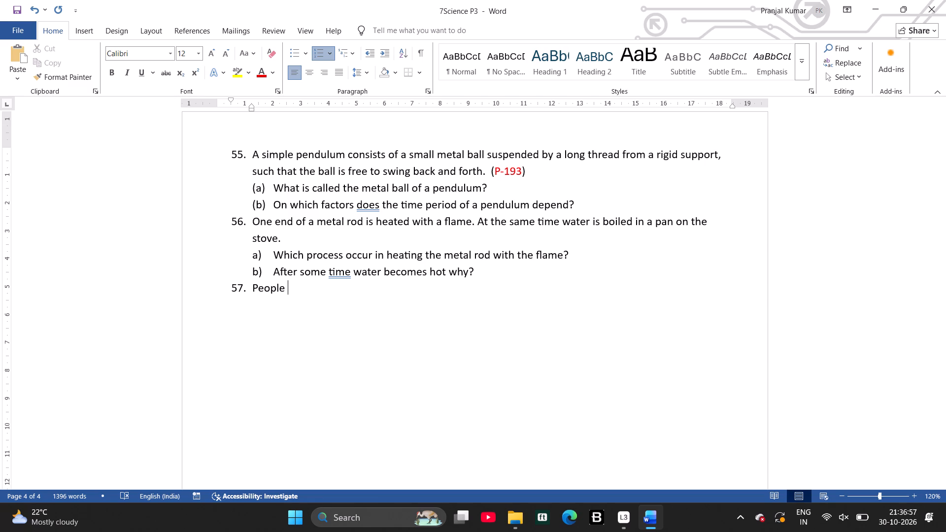
type("in ancient time")
key("space")
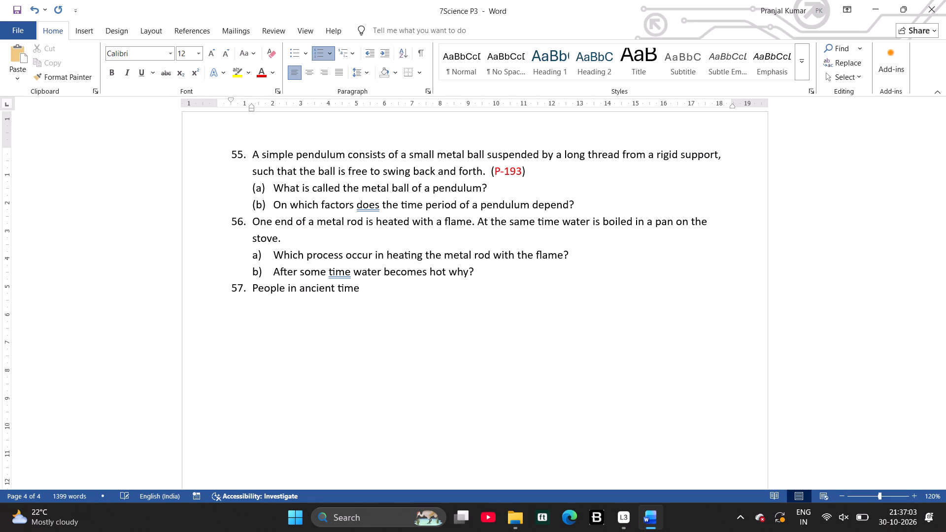
type("observed")
type("that")
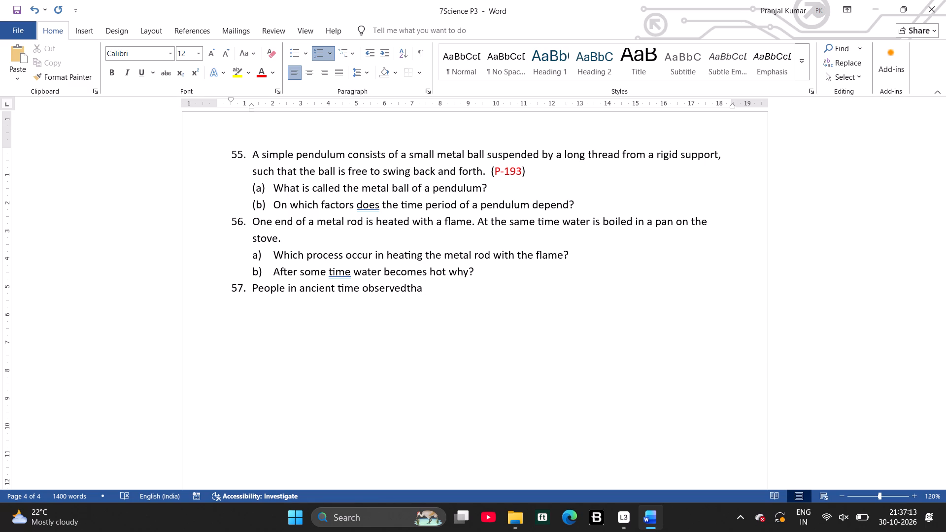
key("BackSpace")
key("BackSpace")
key("BackSpace")
key("BackSpace")
key("space")
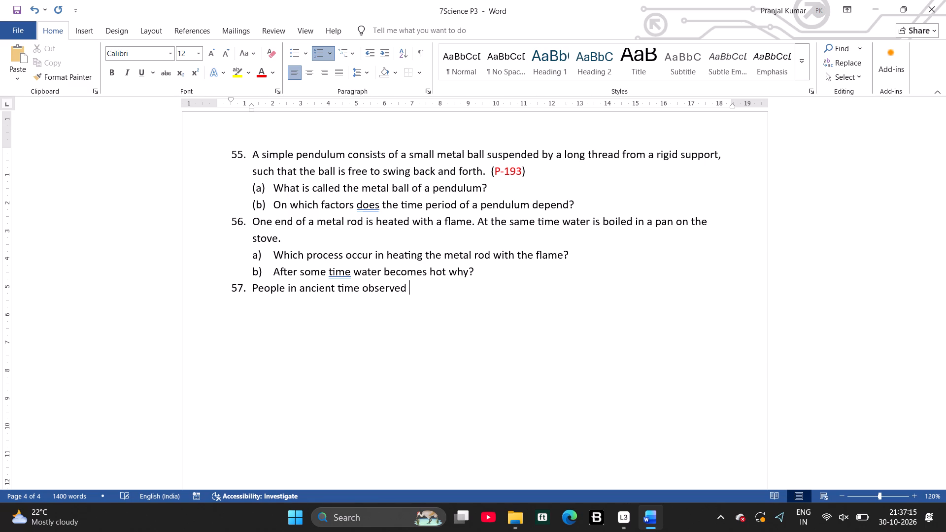
Continue question 57 with "that many natural events occur in a regular cycle;".
type("that many")
key("space")
type("natural")
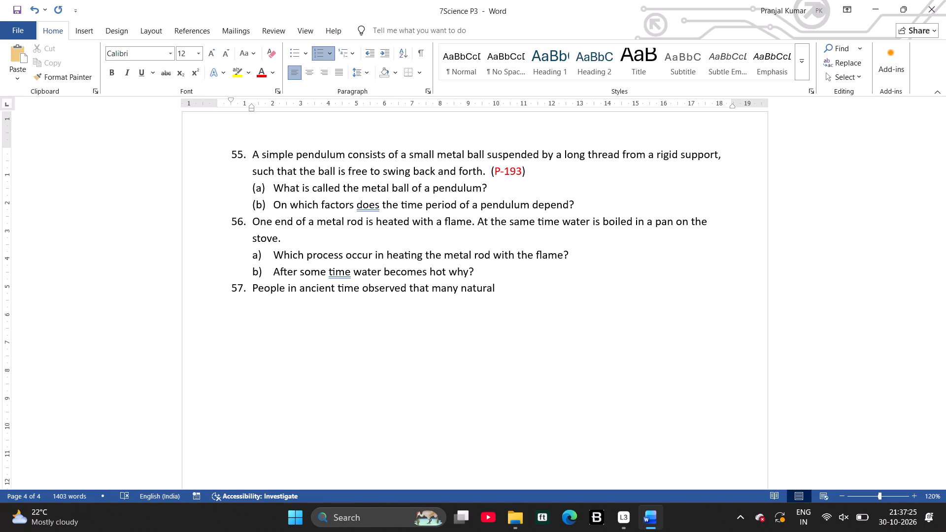
key("space")
type("events")
key("space")
type("occurs")
key("BackSpace")
key("space")
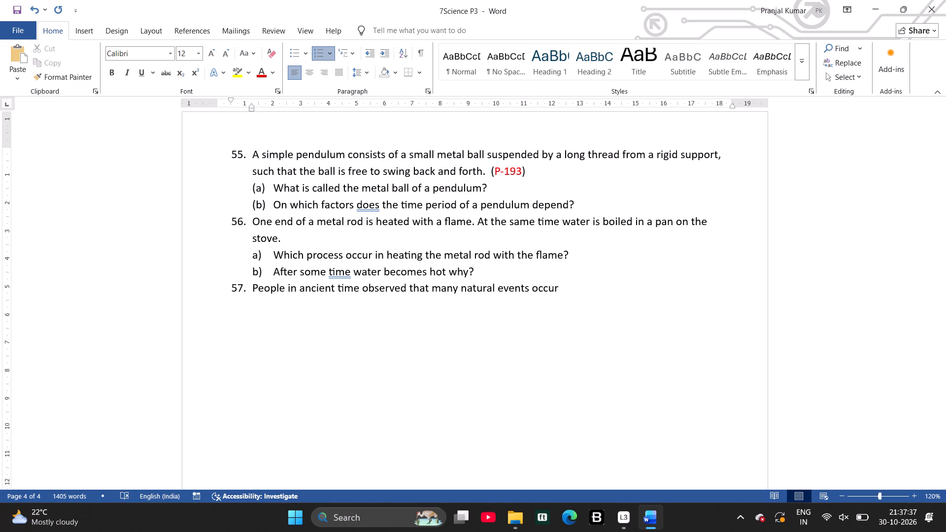
type("in a")
key("space")
type("regular")
key("space")
type("cycle")
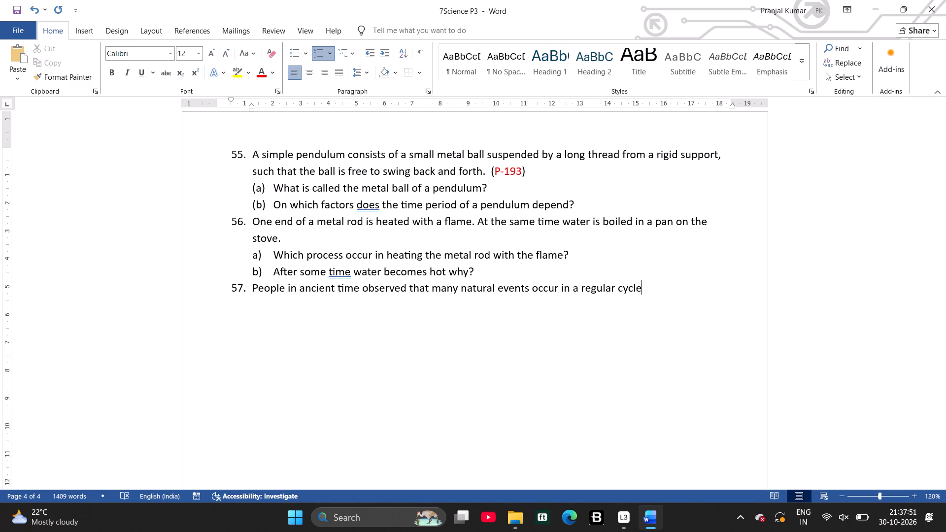
key("comma")
key("BackSpace")
type(";")
key("space")
Add the first example to question 57's sentence: "such as the rising and setting of the sun,".
type("such sa")
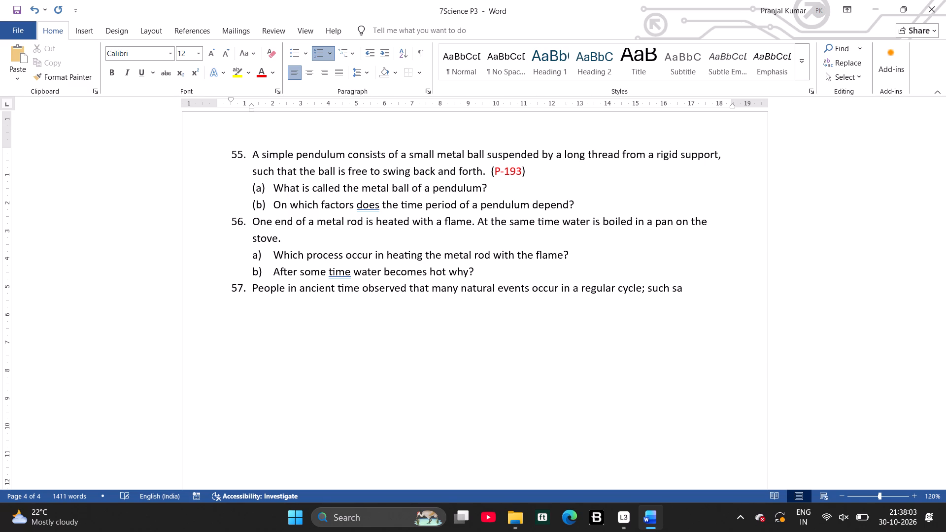
key("BackSpace")
key("BackSpace")
type("as the rising")
key("space")
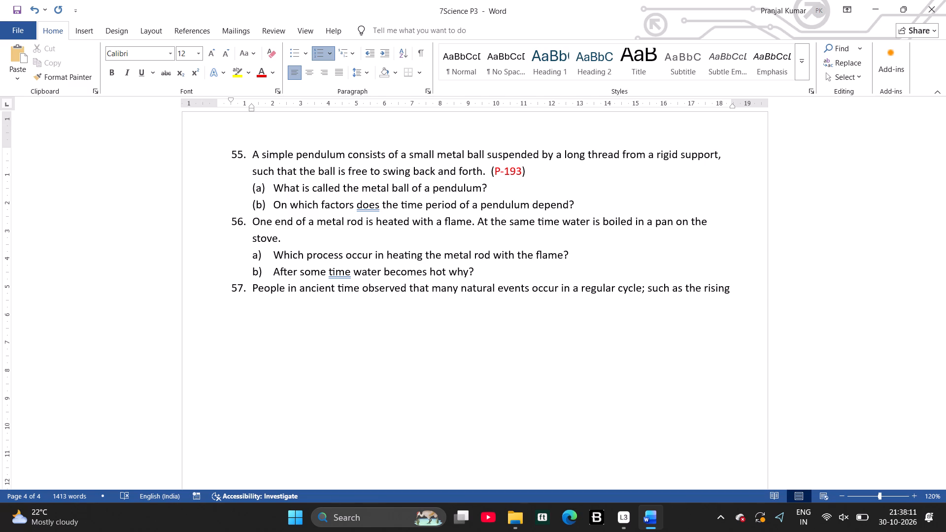
type("and setting of the sun")
type(",")
key("space")
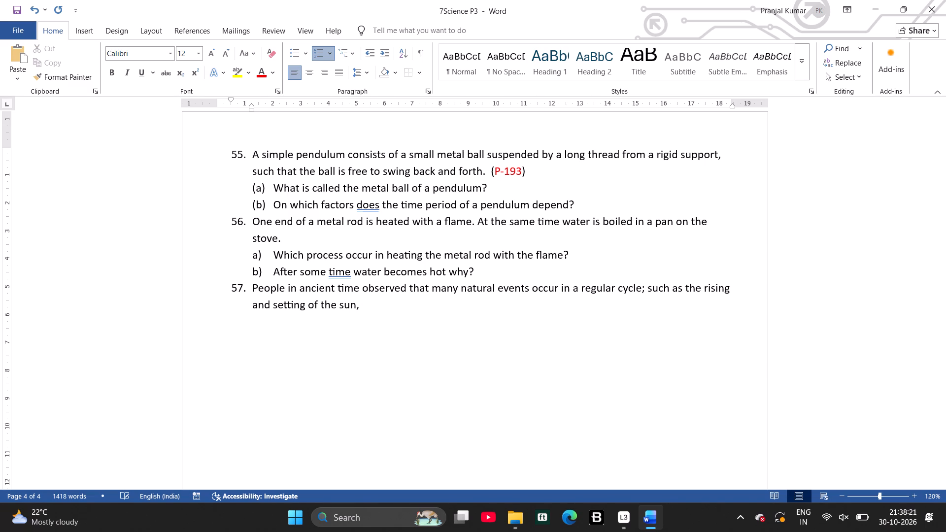
Continue the list of examples in question 57 with "phases of the moon".
type("ph")
key("BackSpace")
type("ases")
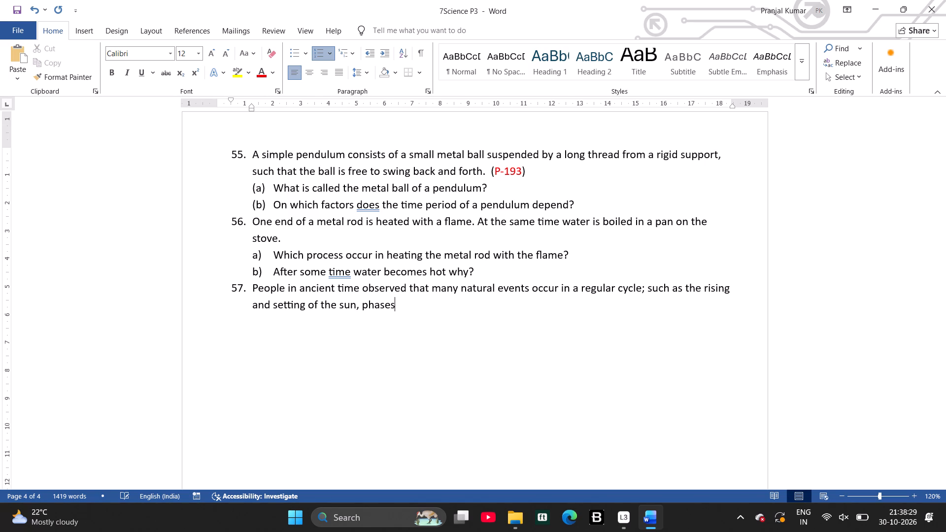
key("space")
key("p")
key("BackSpace")
type("of the moon")
key("space")
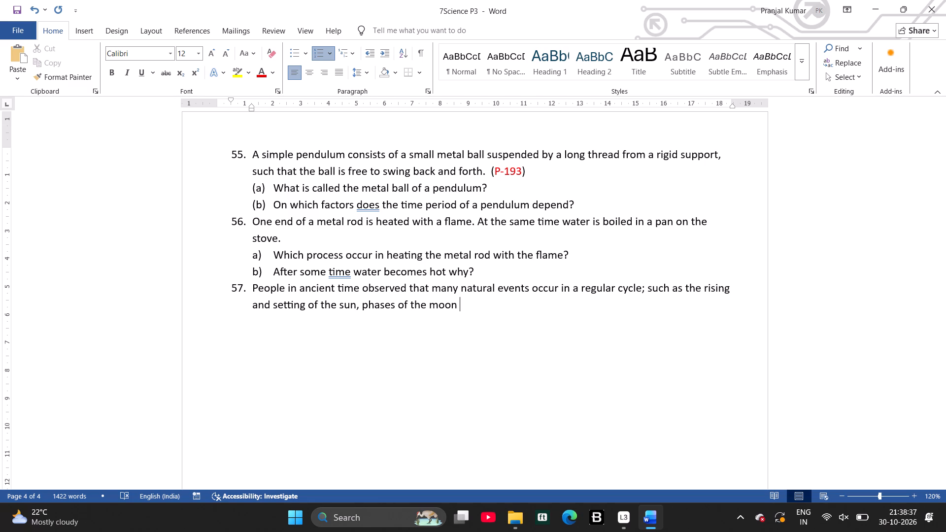
Finish question 57's first sentence with "and change of the season.".
type("and")
key("space")
type("change of")
key("space")
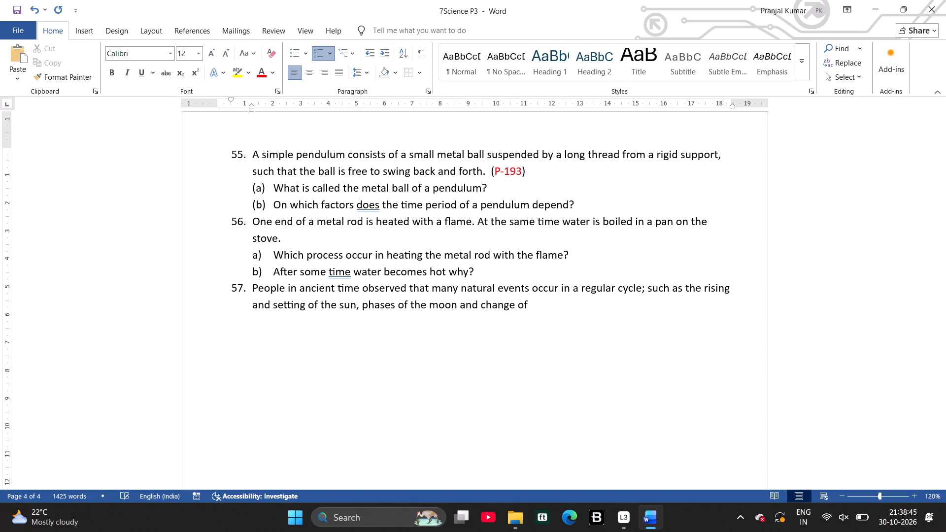
type("ther")
key("BackSpace")
key("space")
type("sea")
type("son.")
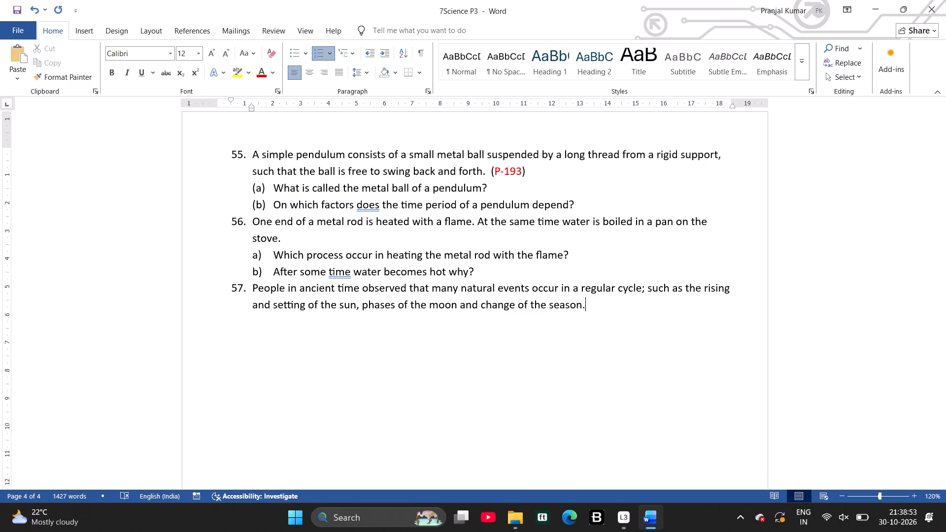
Start a second sentence in question 57 with "These repeating events were".
key("space")
type("These repeating")
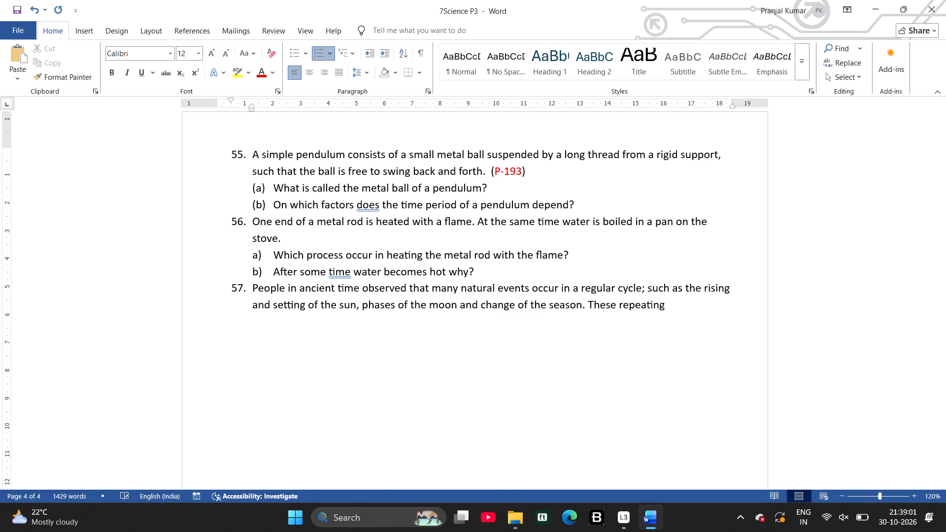
key("space")
type("events")
key("space")
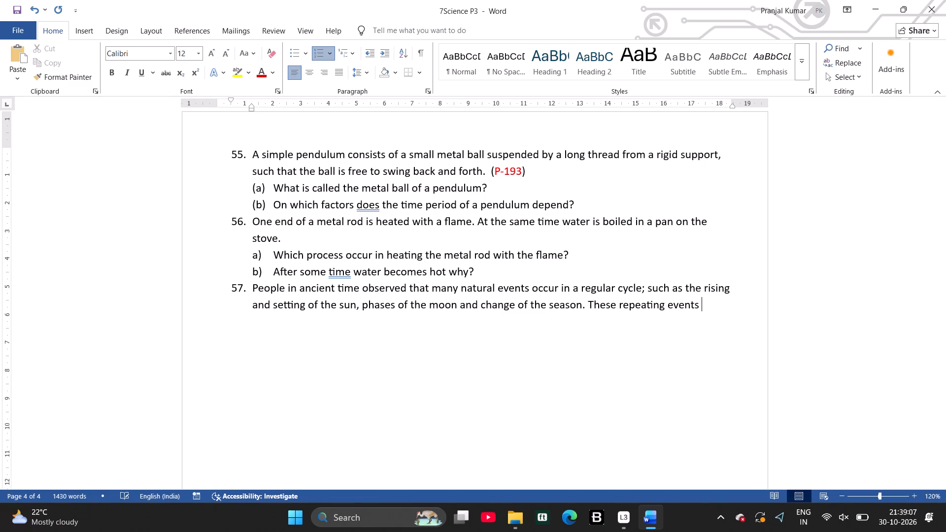
type("were")
key("space")
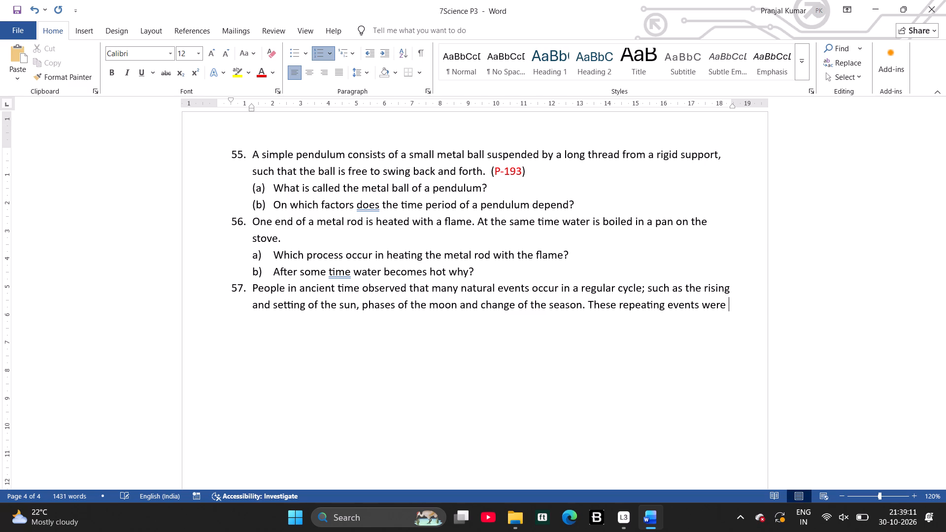
Continue question 57's second sentence with "first used", correcting the spelling of "first".
type("firset used")
left_click(271, 322)
key("BackSpace")
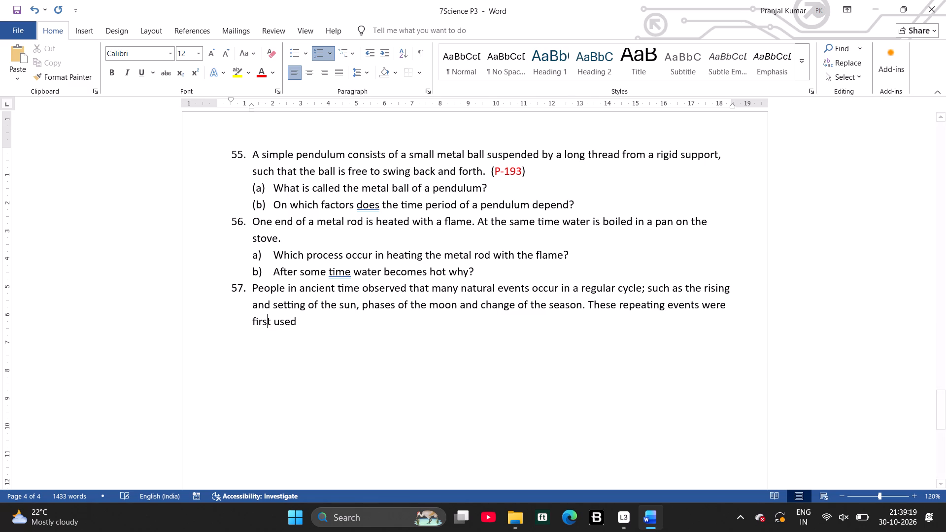
key("Right")
key("Right")
key("Right")
key("Right")
key("Right")
key("Right")
key("Right")
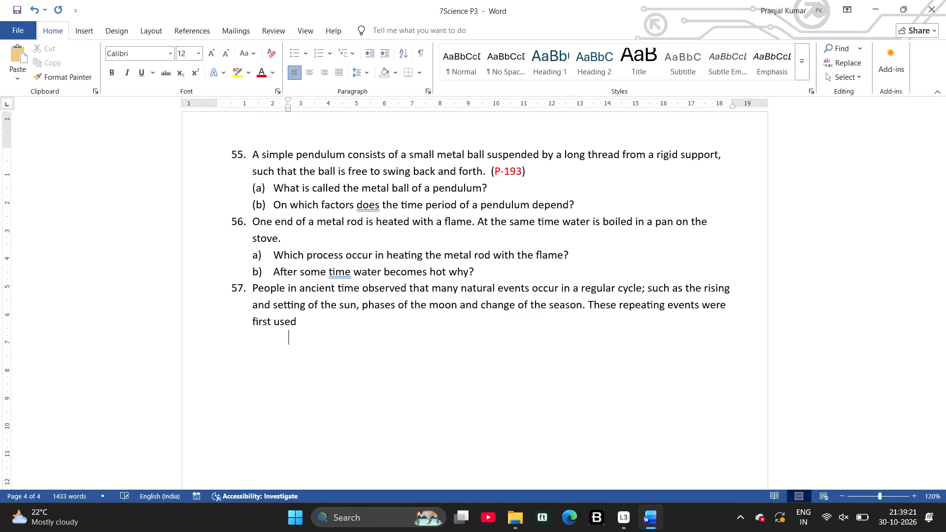
key("Up")
key("Right")
key("space")
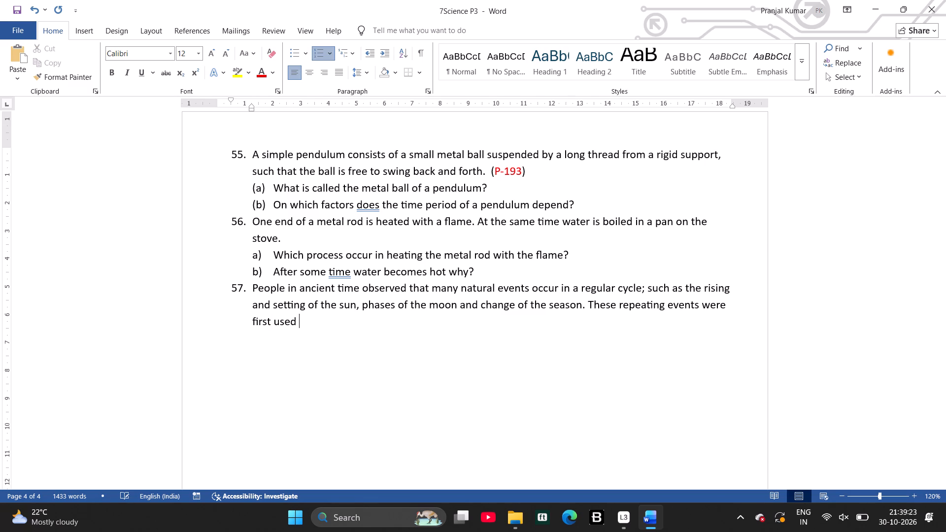
Complete question 57's second sentence with "for time keeping.".
type("for")
key("space")
type("time")
key("space")
type("keeping")
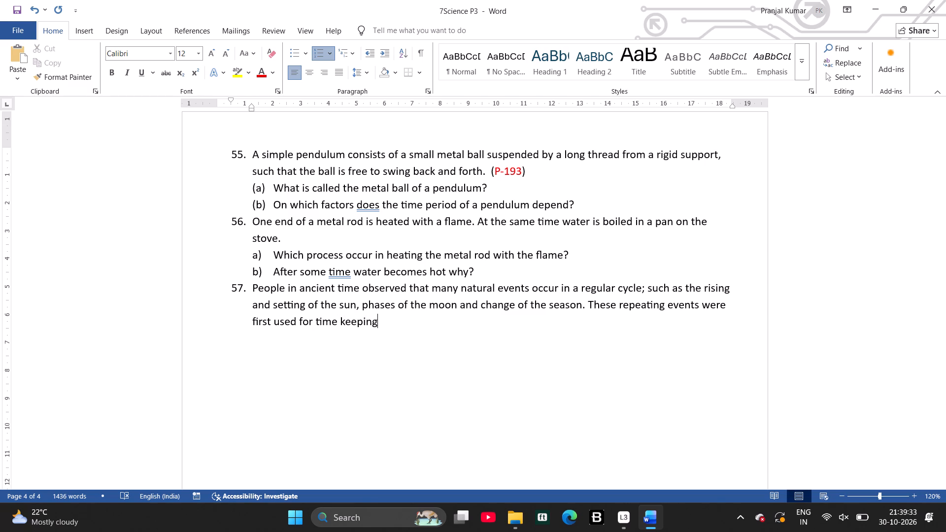
key("period")
Add the page reference "(P172)" after the last sentence of question 57.
key("space")
type("()")
left_click(385, 327)
key("shift+p")
type("172")
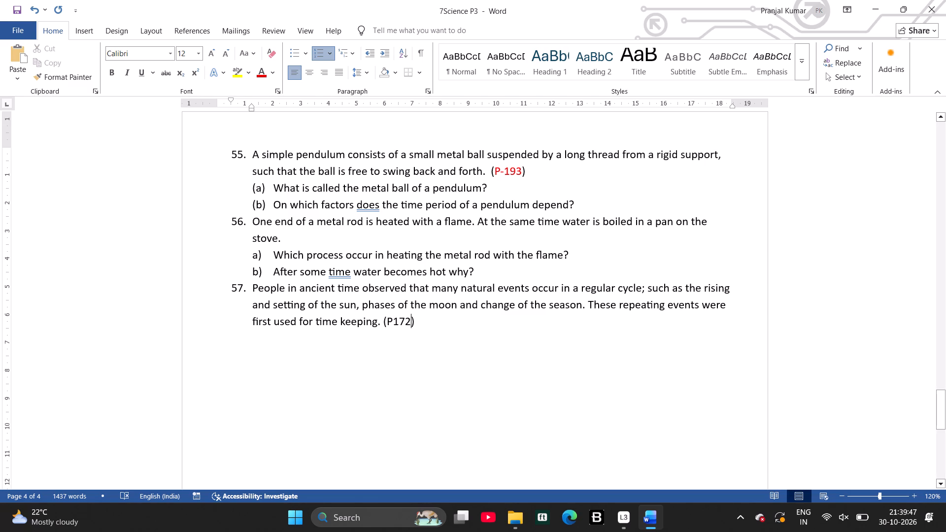
Colour question 57's page reference red, including its brackets.
left_click_drag(417, 323, 386, 322)
left_click_drag(386, 322, 383, 325)
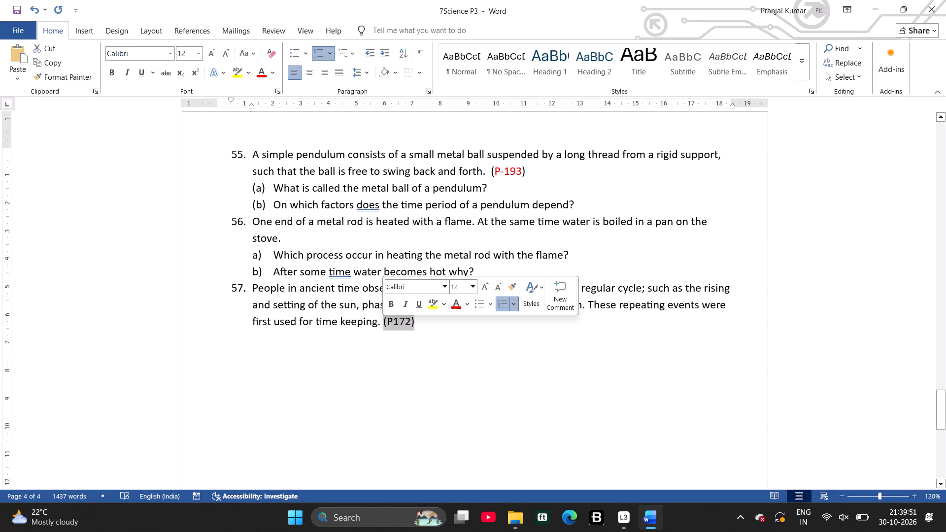
left_click(457, 306)
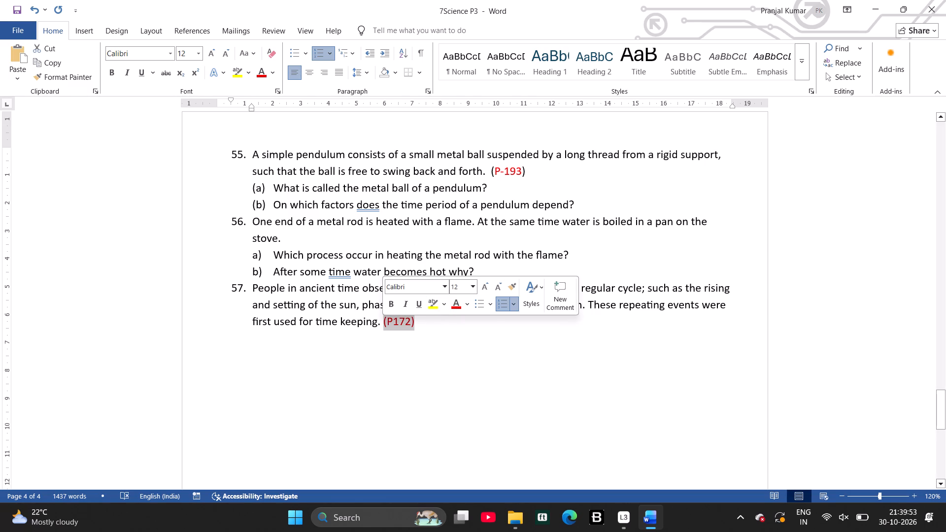
Insert a hyphen in question 57's page reference so that it reads "(P-172)".
left_click(397, 330)
left_click(393, 327)
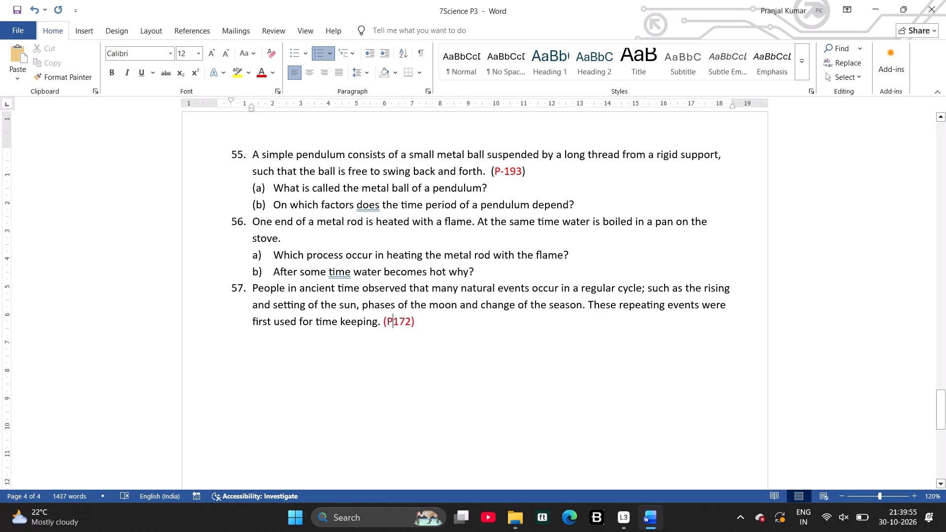
key("minus")
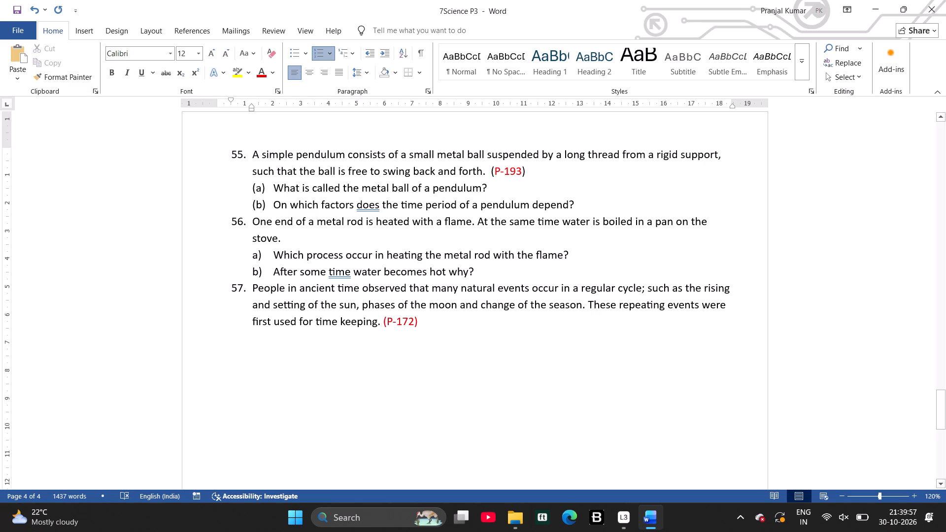
Copy question 57's red page reference onto the line of question 56 that ends with "stove.", spaced well away from that word.
left_click(428, 327)
left_click_drag(420, 322, 386, 322)
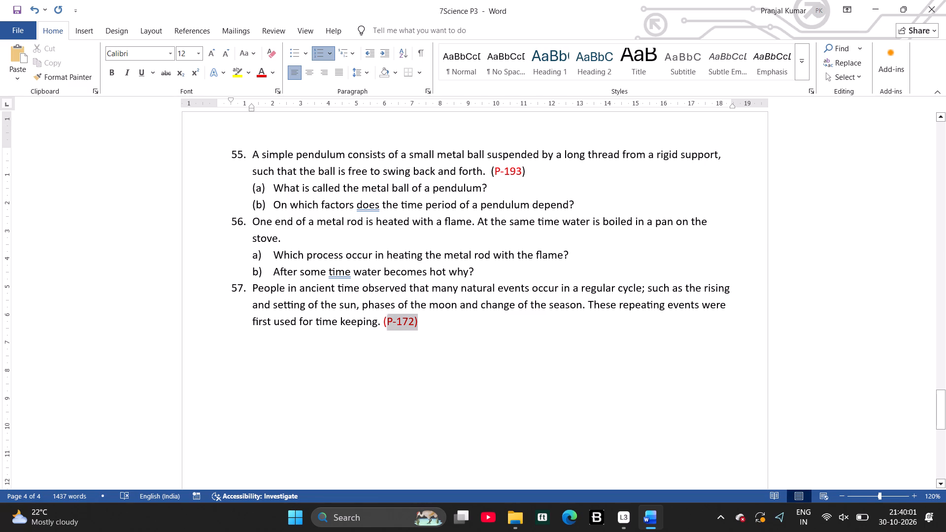
left_click_drag(386, 322, 382, 322)
key("ctrl+c")
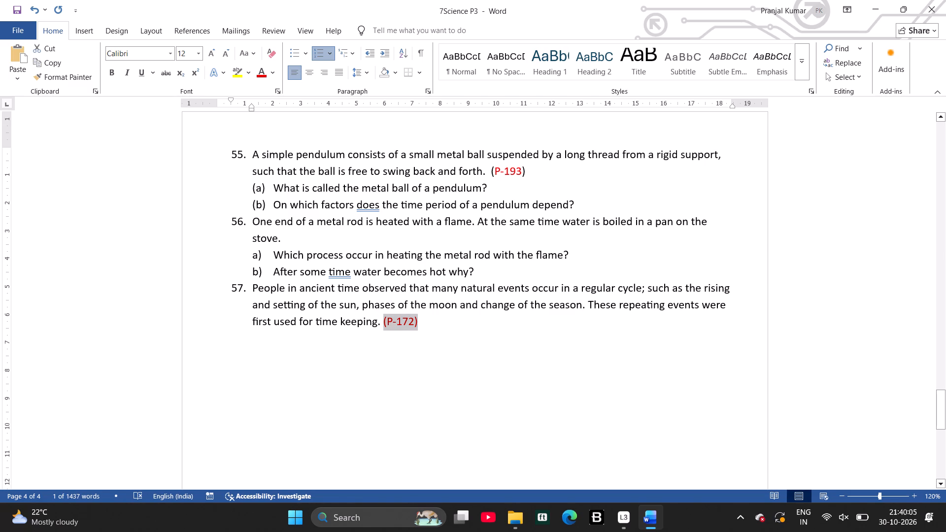
left_click(374, 242)
key("space")
key("space")
key("space")
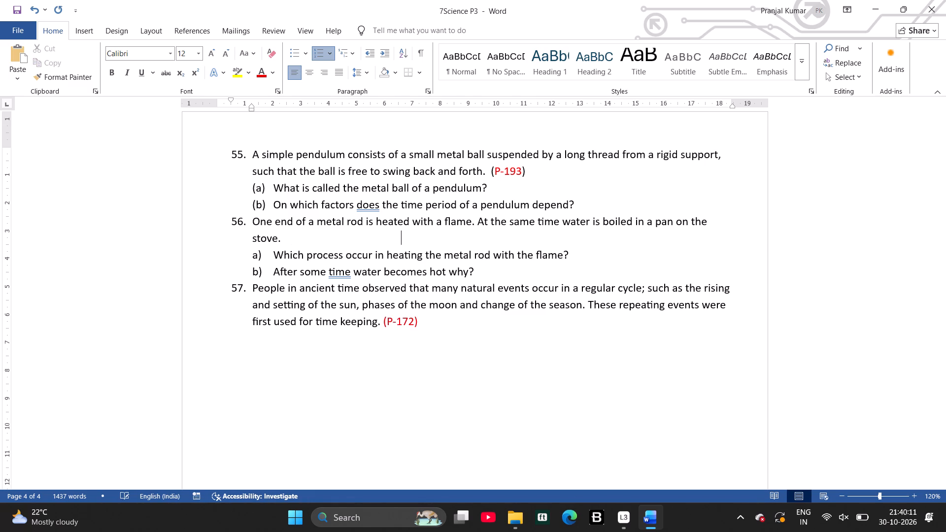
key("space")
key("space")
key("space")
key("space")
key("space")
key("space")
key("space")
key("space")
key("space")
key("space")
key("space")
key("space")
key("space")
key("space")
key("space")
key("space")
key("space")
key("space")
key("space")
key("space")
key("space")
key("space")
key("space")
key("space")
key("ctrl+v")
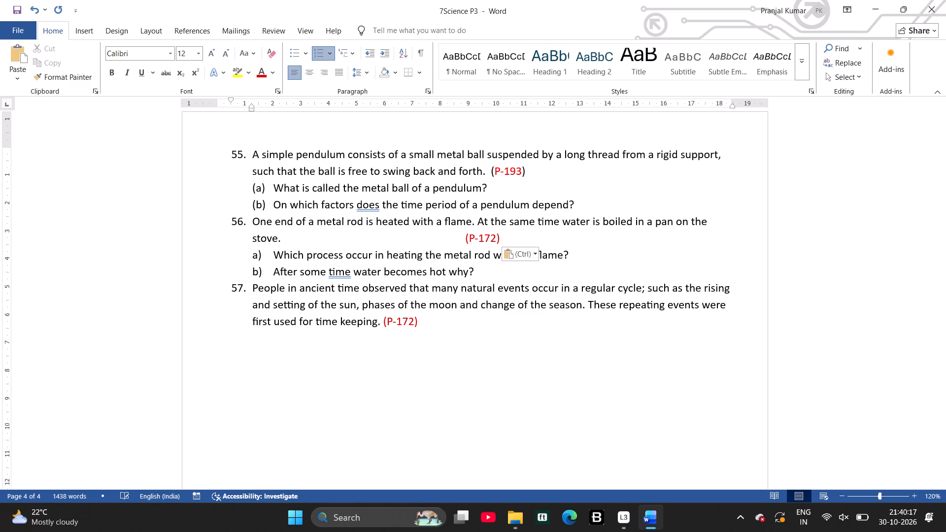
Change the page number in question 56's reference so that it reads "(P-163)".
left_click_drag(496, 240, 493, 240)
left_click_drag(493, 240, 486, 239)
type("63")
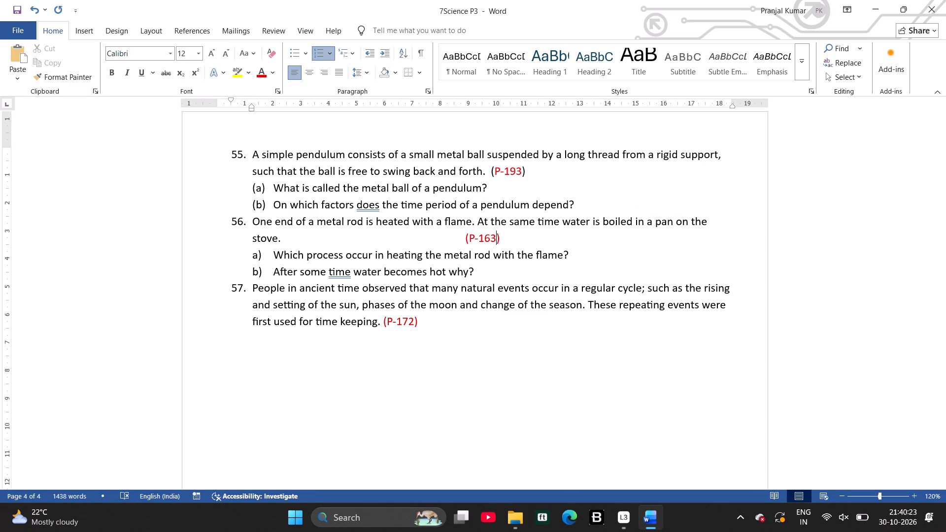
Start a lettered sub-question list with "a)" on a new unnumbered line below question 57's text.
left_click(437, 313)
left_click(426, 323)
key("Return")
key("BackSpace")
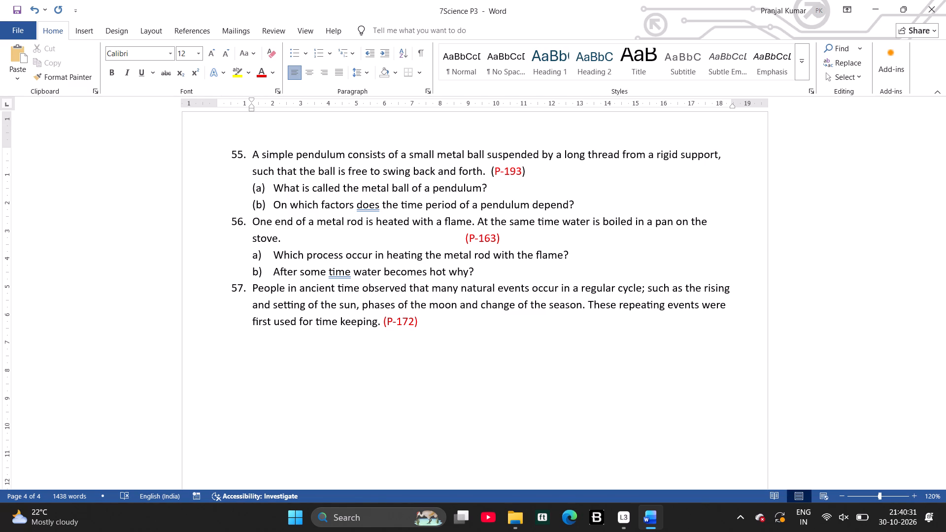
key("a")
type(")")
key("space")
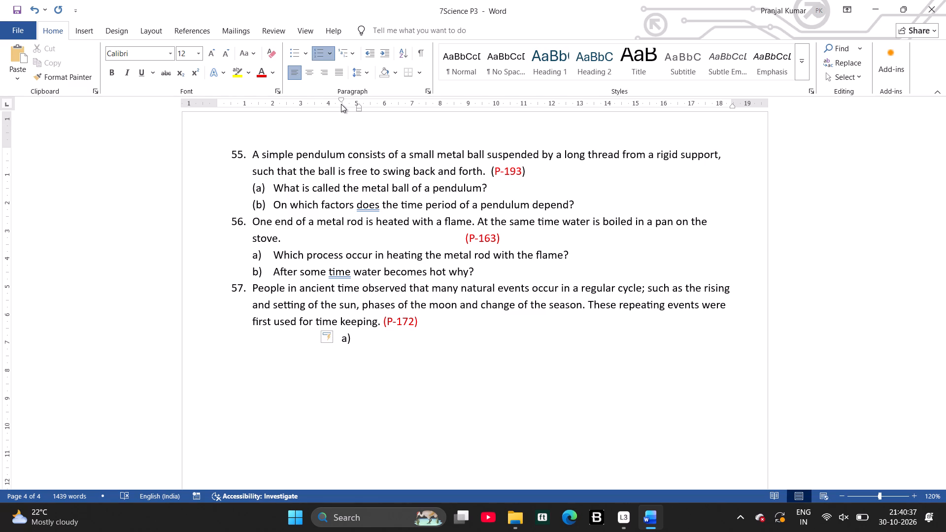
Indent sub-item a) so its marker lines up with question 57's text and its own text starts at about 2 on the ruler.
left_click_drag(341, 101, 296, 109)
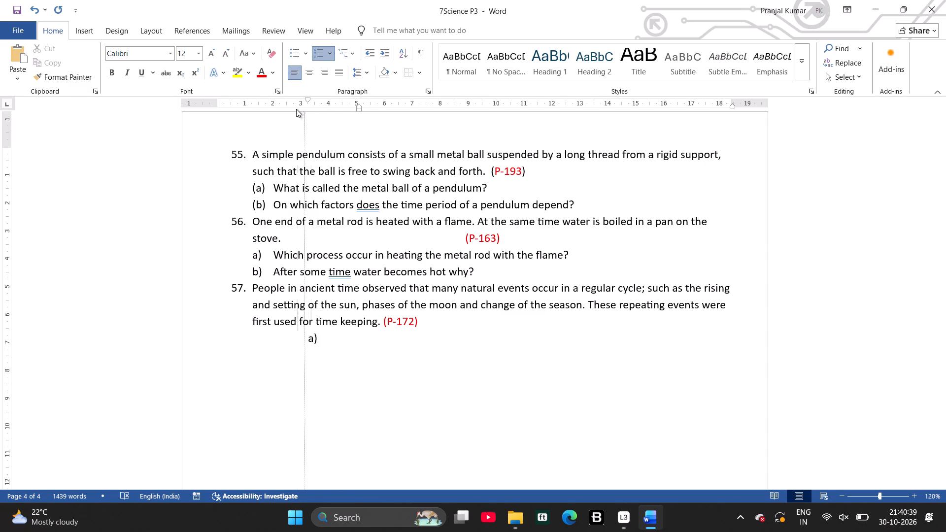
left_click_drag(296, 109, 253, 115)
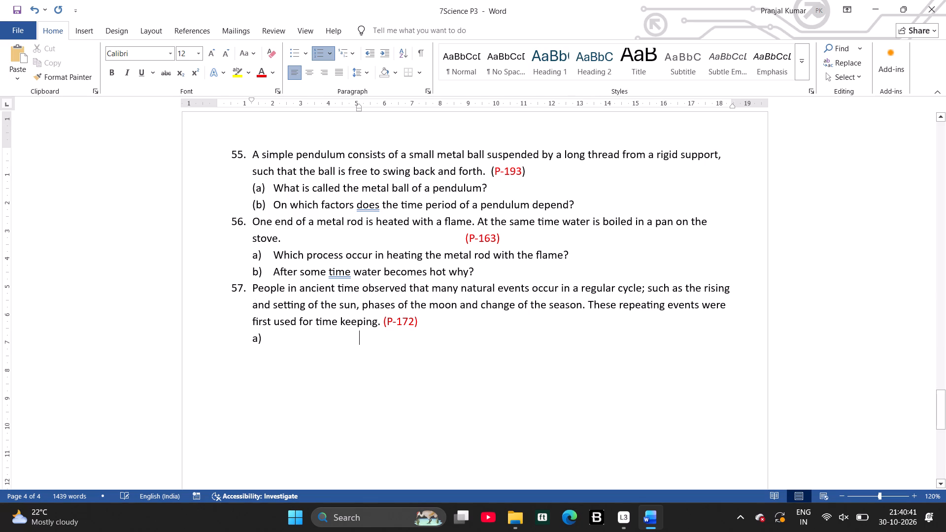
left_click_drag(358, 108, 280, 108)
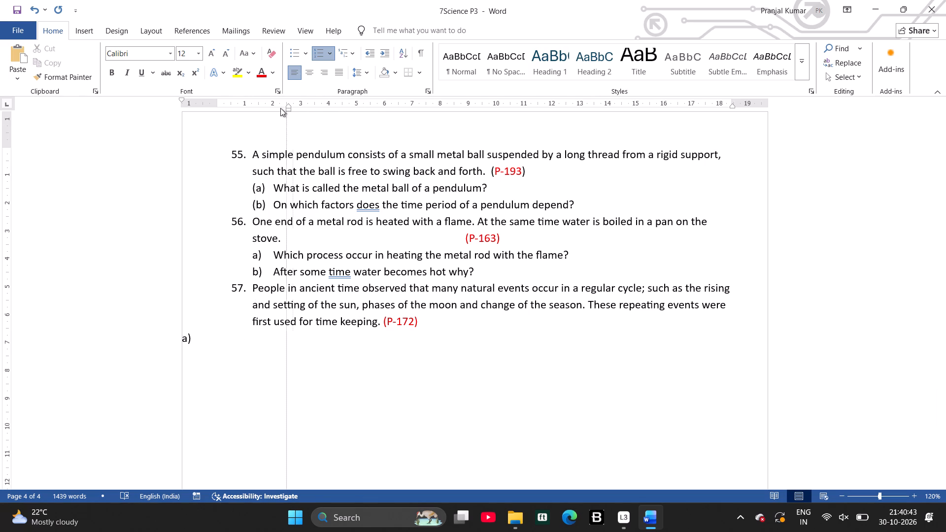
left_click_drag(280, 108, 263, 109)
left_click_drag(180, 100, 253, 119)
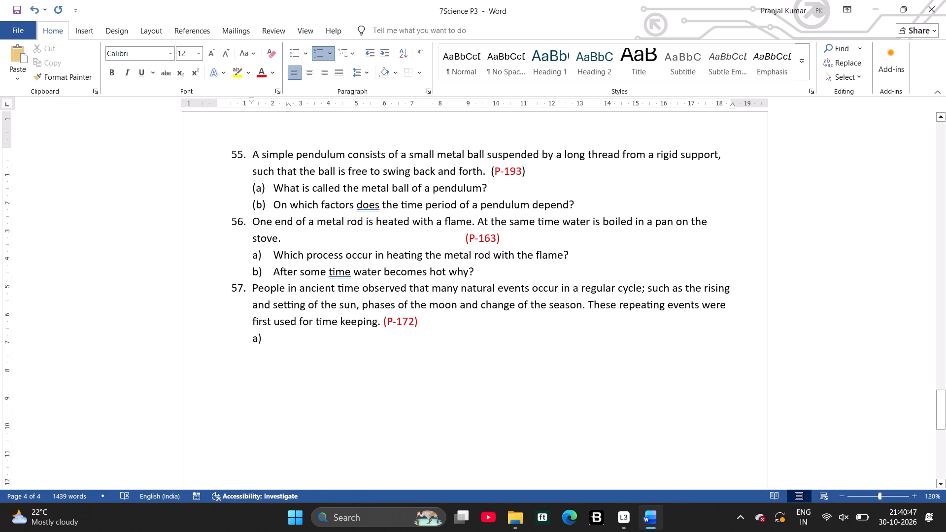
left_click_drag(290, 108, 274, 106)
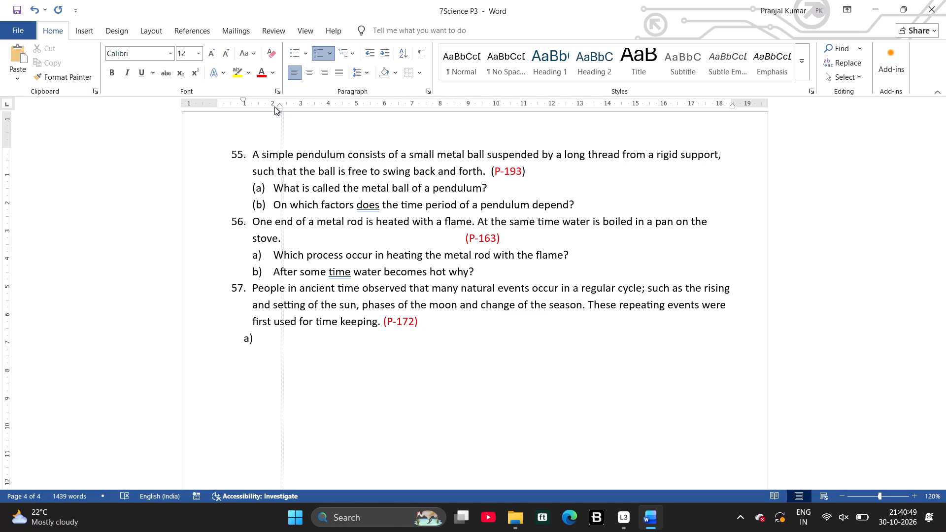
left_click_drag(274, 106, 264, 106)
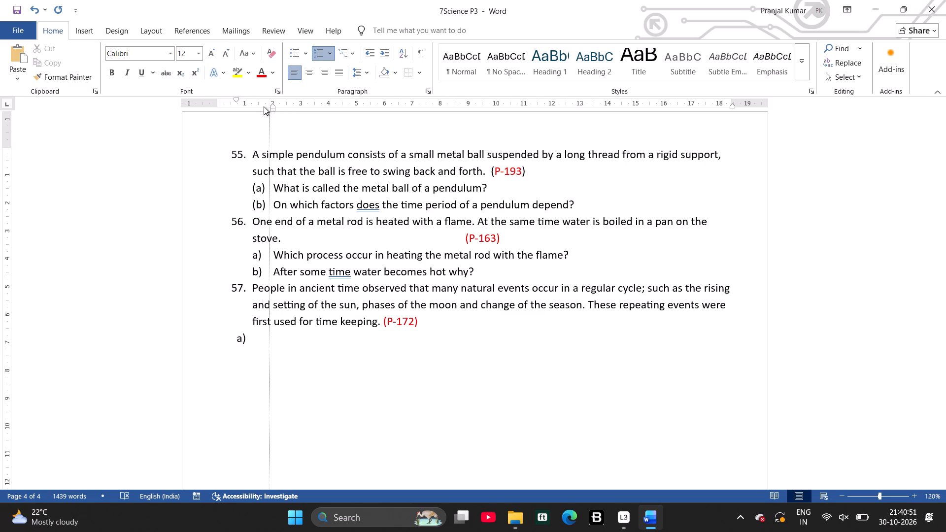
left_click_drag(264, 106, 277, 105)
left_click_drag(277, 105, 275, 104)
left_click_drag(238, 100, 252, 101)
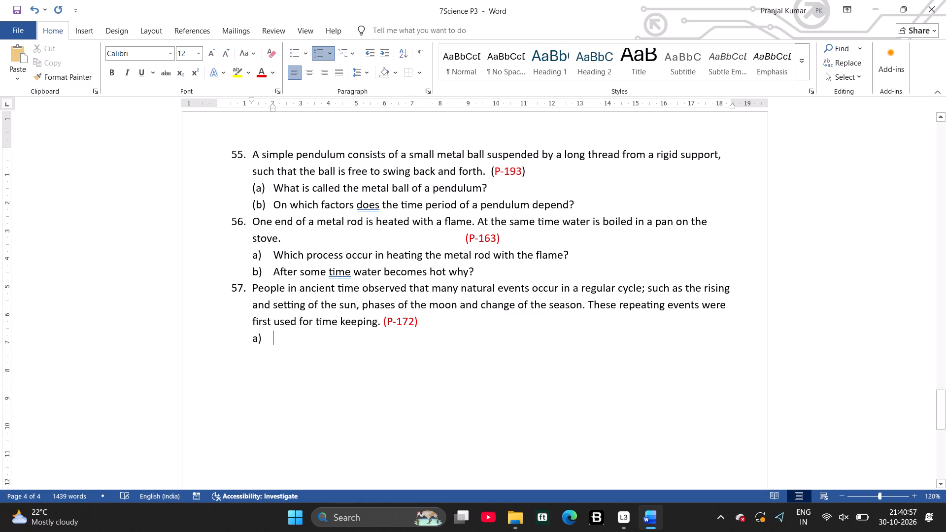
Narrow the gap after question 57's a) marker by about a quarter ruler unit, with the marker aligned to the question text.
left_click(326, 281)
left_click(250, 109)
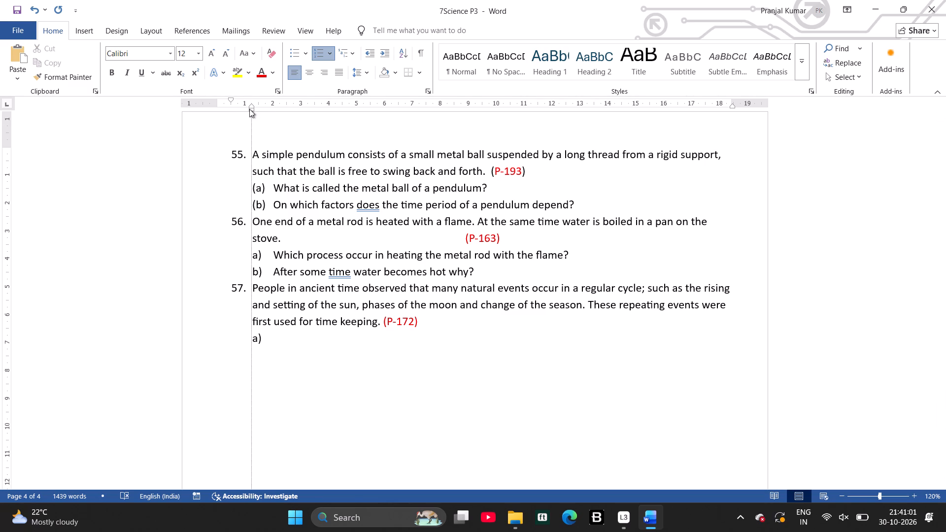
left_click(251, 109)
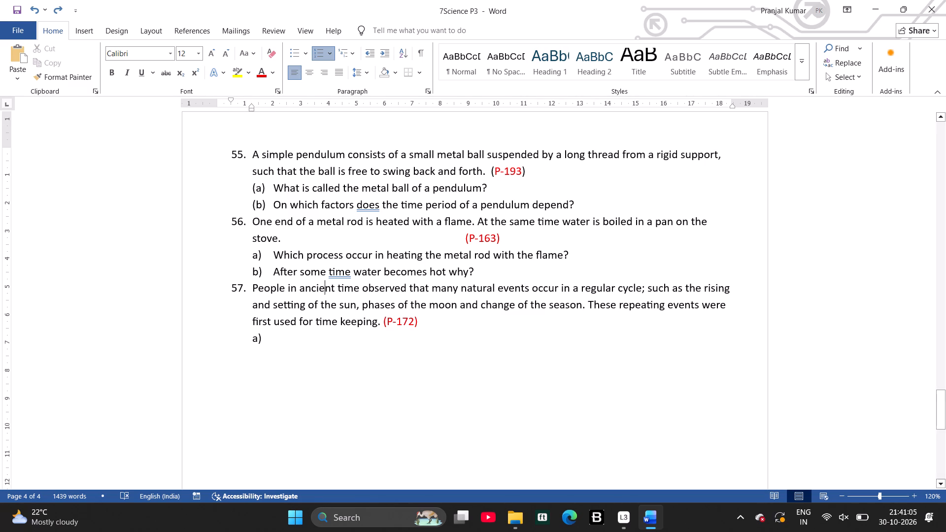
left_click(281, 337)
left_click_drag(272, 109, 270, 109)
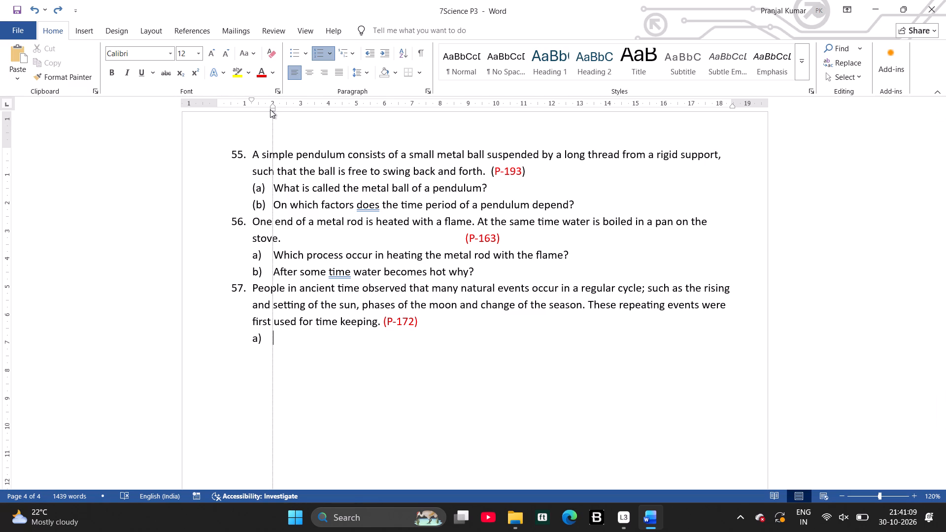
left_click_drag(270, 109, 268, 109)
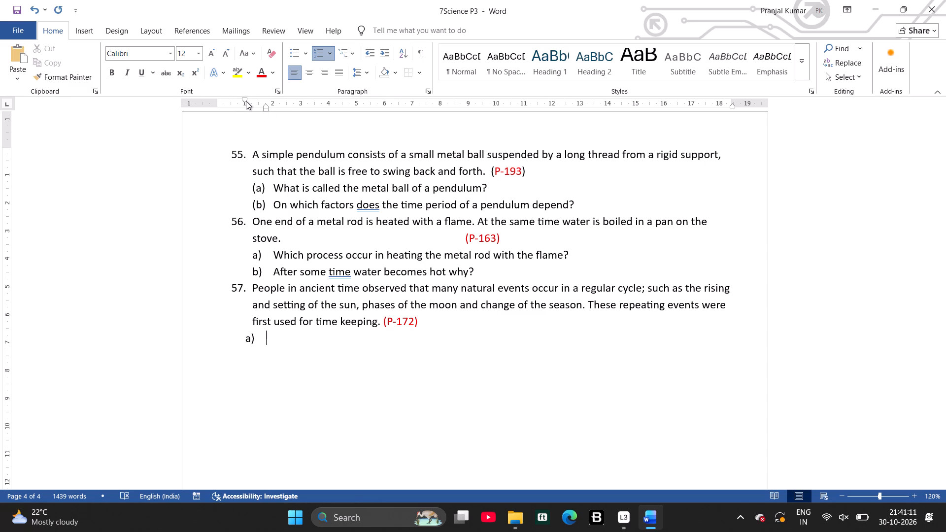
left_click_drag(246, 101, 252, 101)
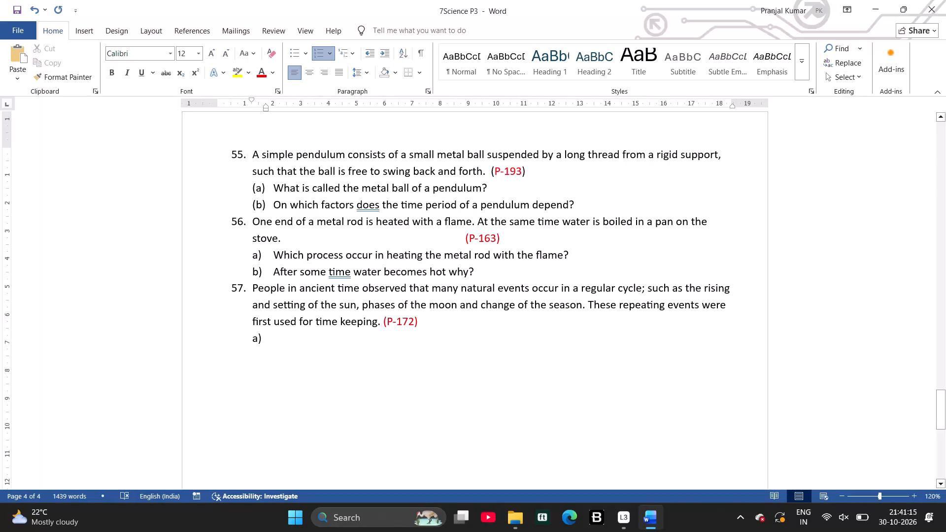
Enter "How did ancient people originally define a day?" as question 57's sub-item a), with no space before the question mark, and add sub-item b).
key("shift+h")
key("o")
type("w did")
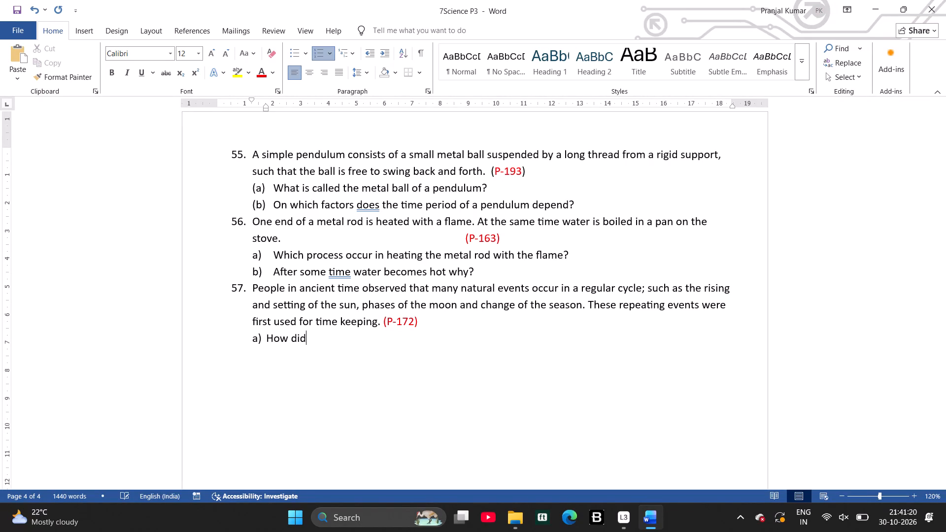
key("space")
type("ancient people")
key("space")
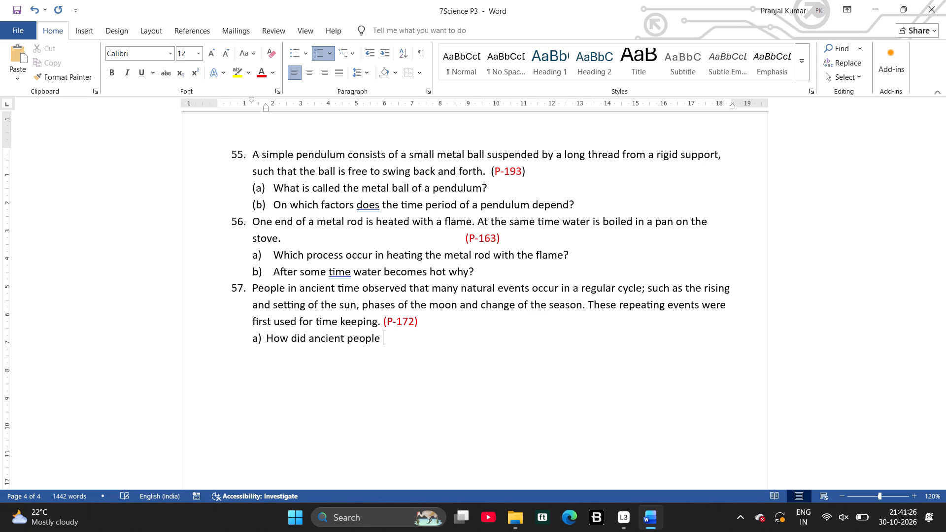
type("origina")
type("ll")
type("y")
key("space")
type("define")
key("space")
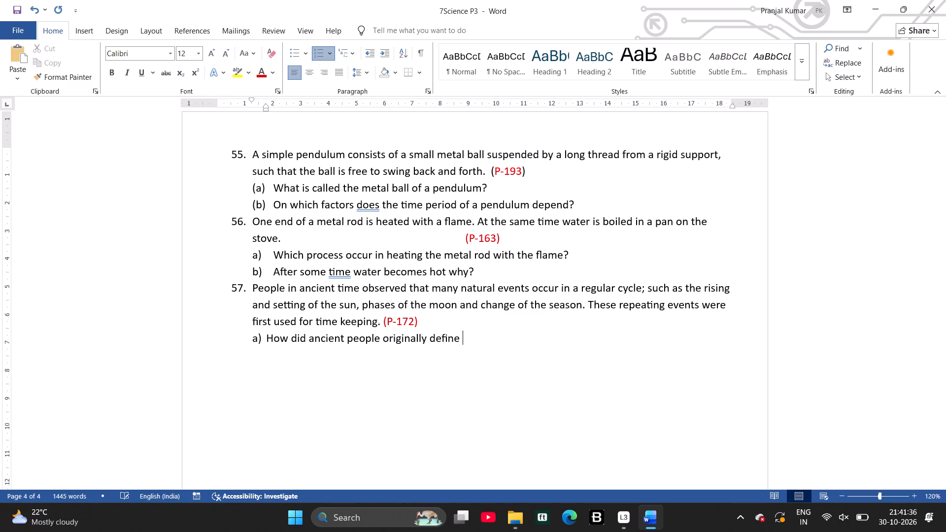
type("a")
key("space")
type("day ?")
key("Return")
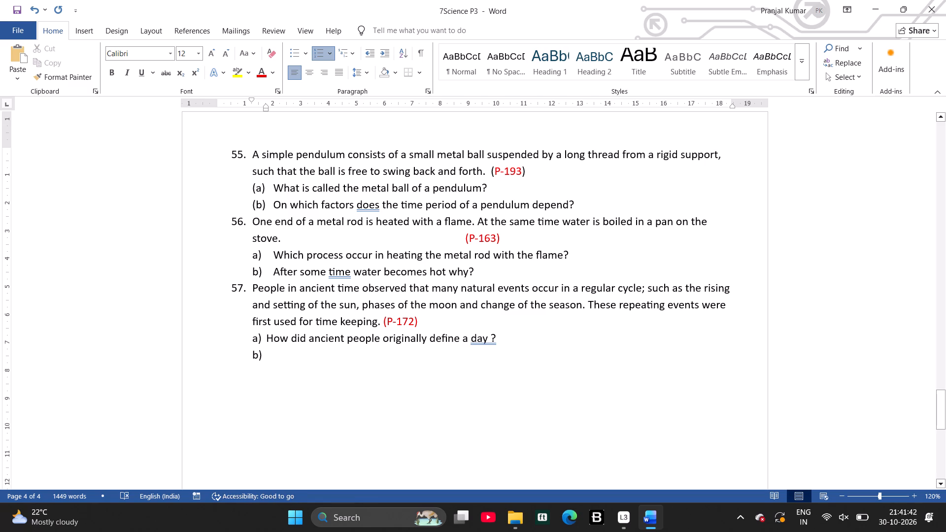
left_click(491, 337)
key("BackSpace")
Enter "Why is it important for us to have a way to measure time?" as question 57's sub-item b).
left_click(393, 362)
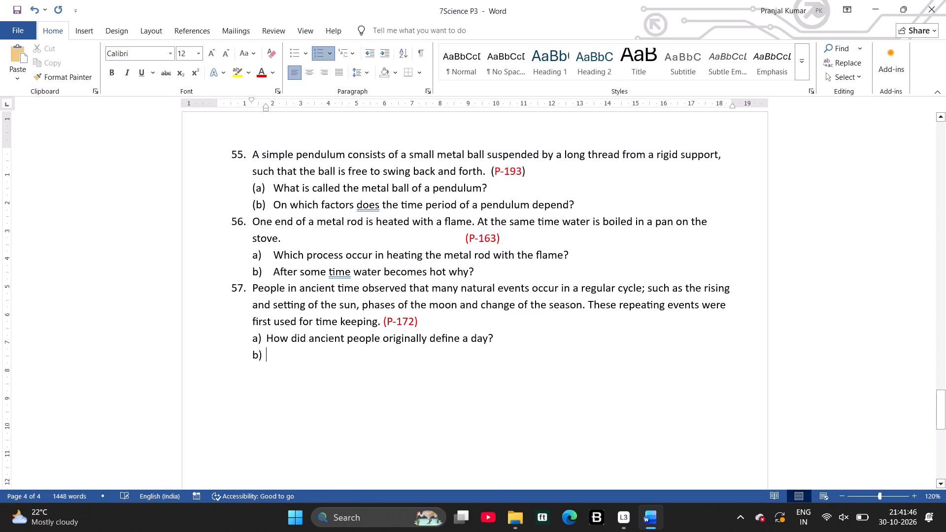
type("Why")
key("space")
type("is it")
key("space")
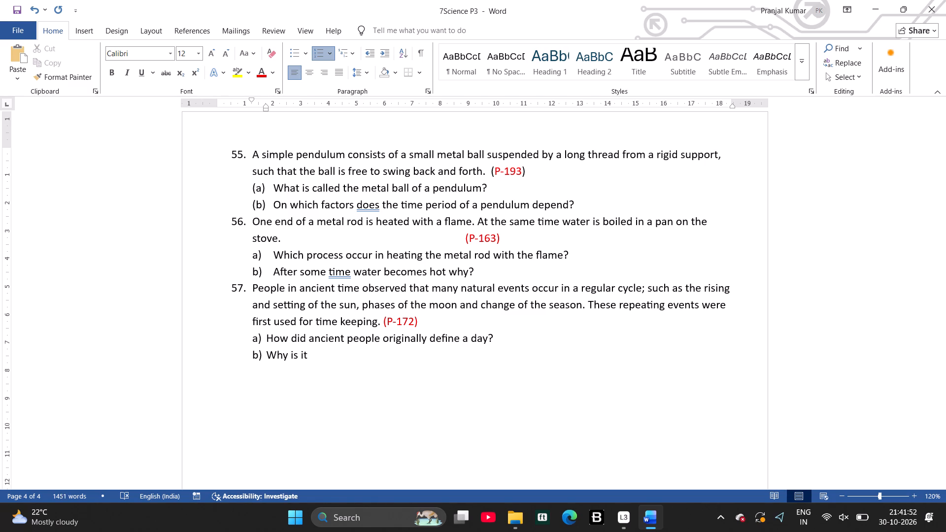
type("important for us")
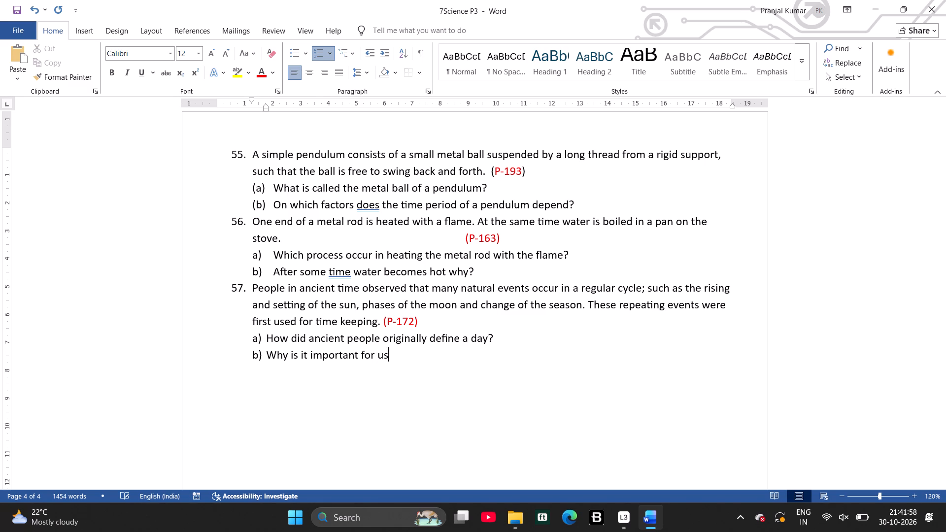
key("space")
type("to have")
key("space")
type("a")
key("space")
type("way to")
key("space")
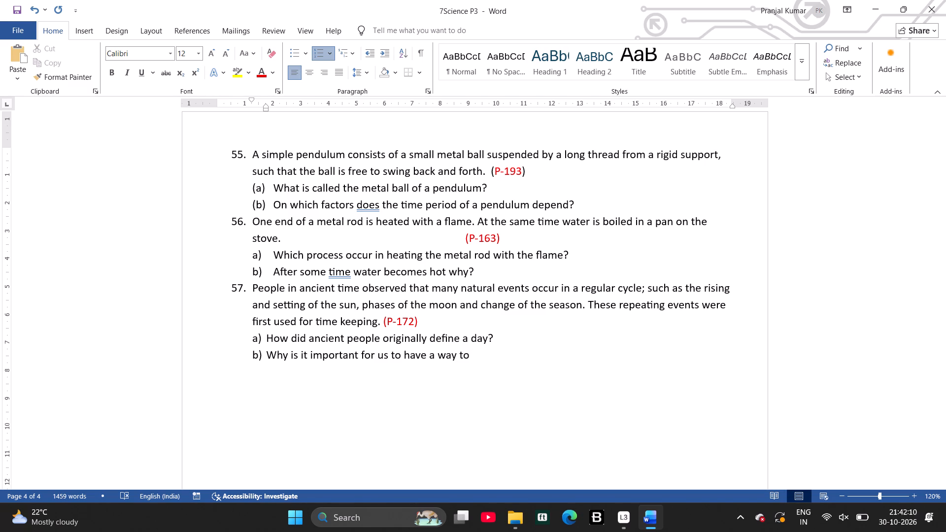
type("measure")
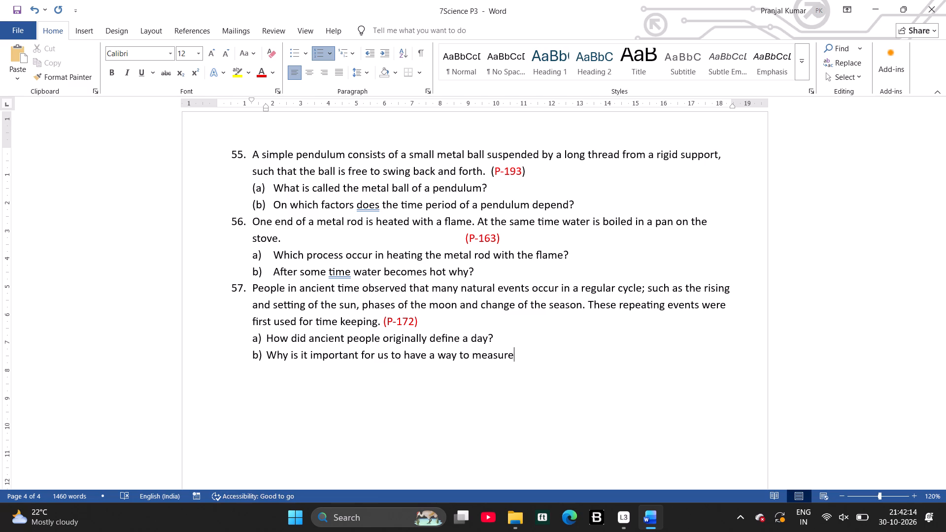
key("space")
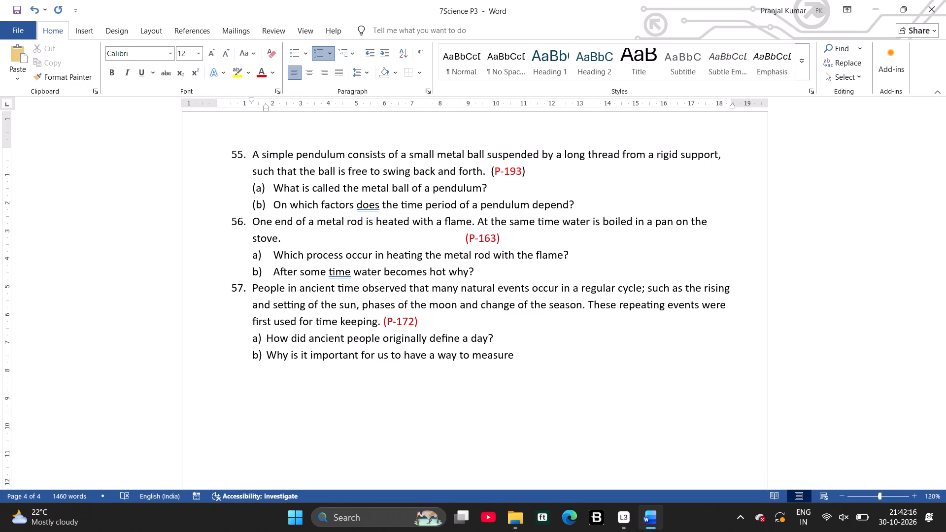
key("t")
type("ime?")
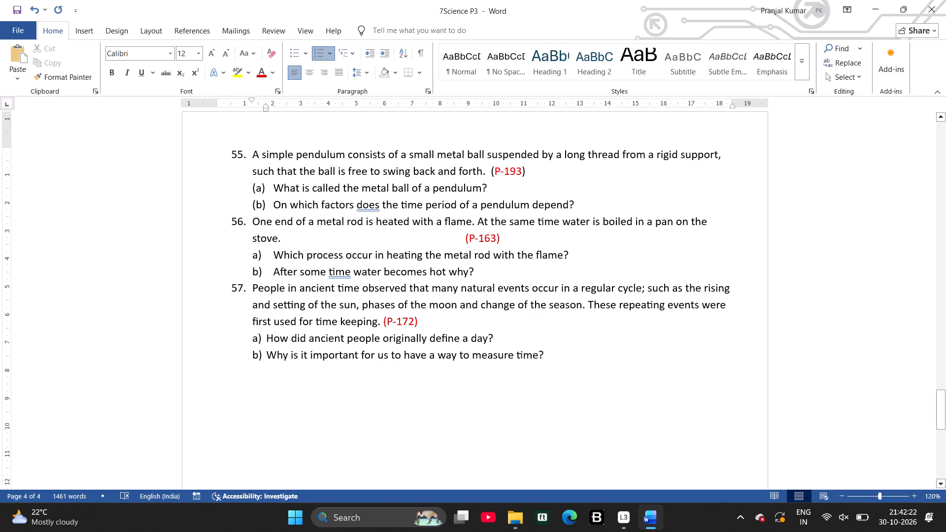
Look through the whole question paper, from the general instructions on the first page to question 57.
scroll(583, 367, "up", 1)
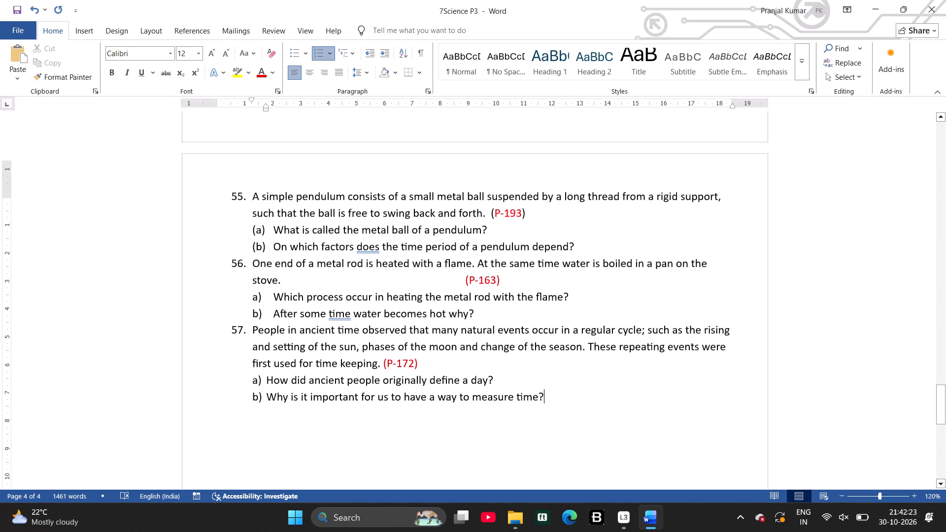
scroll(583, 367, "up", 8)
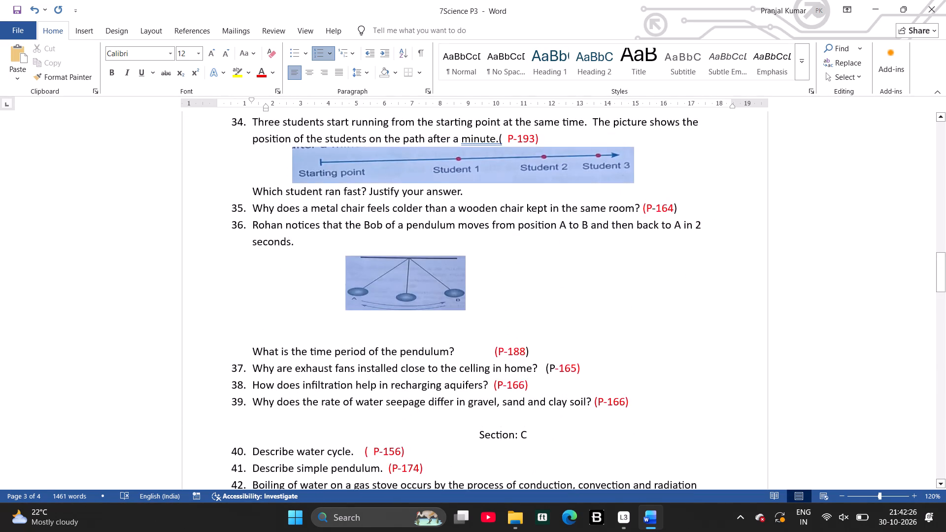
scroll(583, 367, "up", 5)
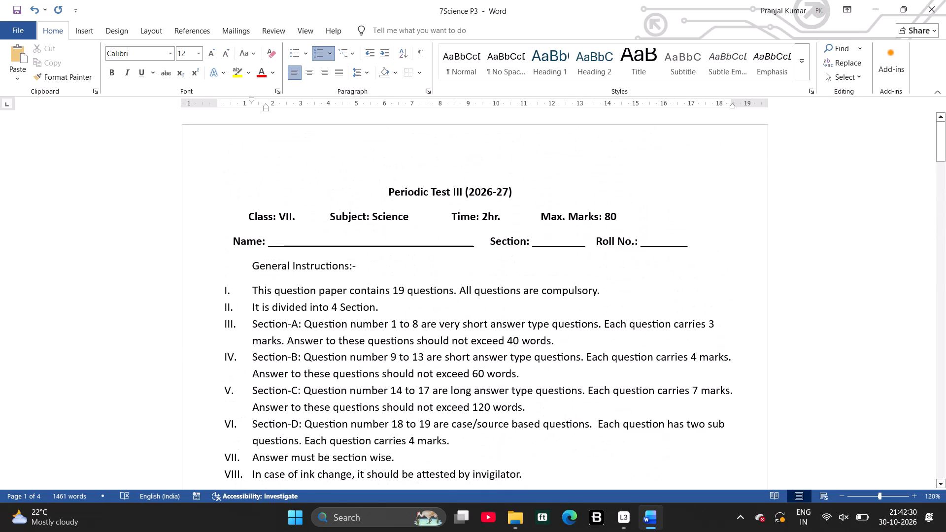
key("ctrl+a")
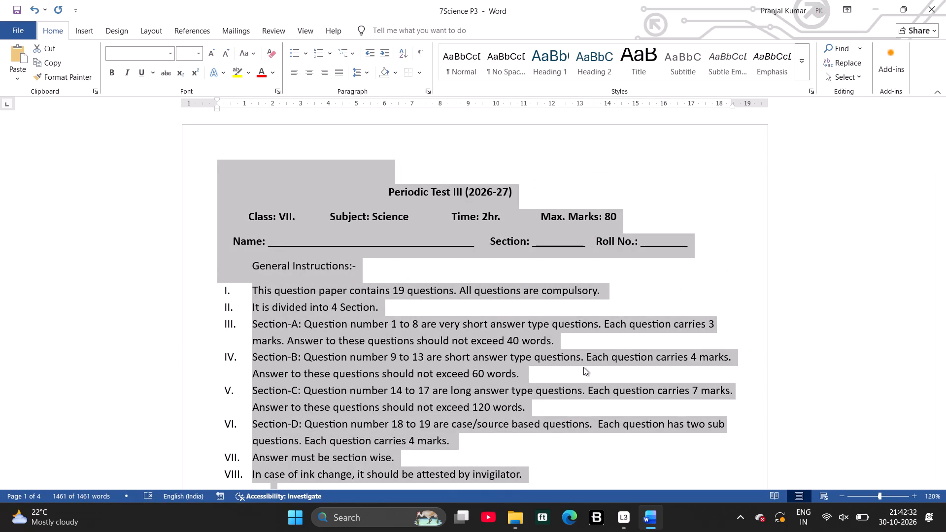
left_click(646, 386)
scroll(646, 386, "down", 8)
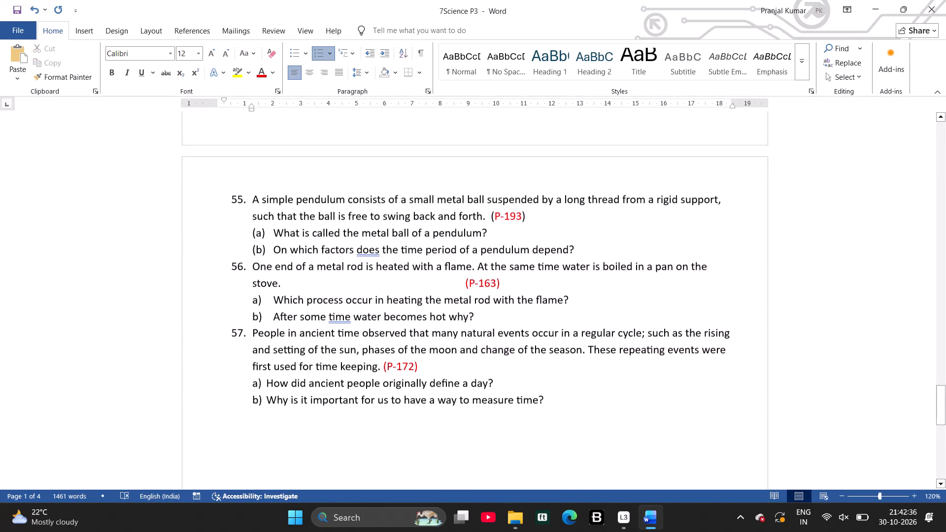
scroll(646, 386, "down", 1)
left_click_drag(287, 266, 404, 333)
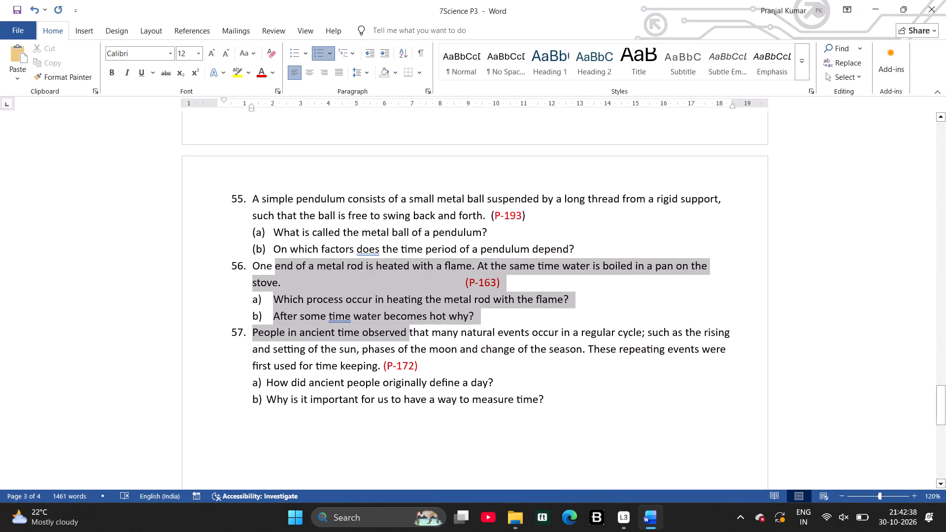
left_click_drag(404, 333, 408, 339)
left_click(444, 377)
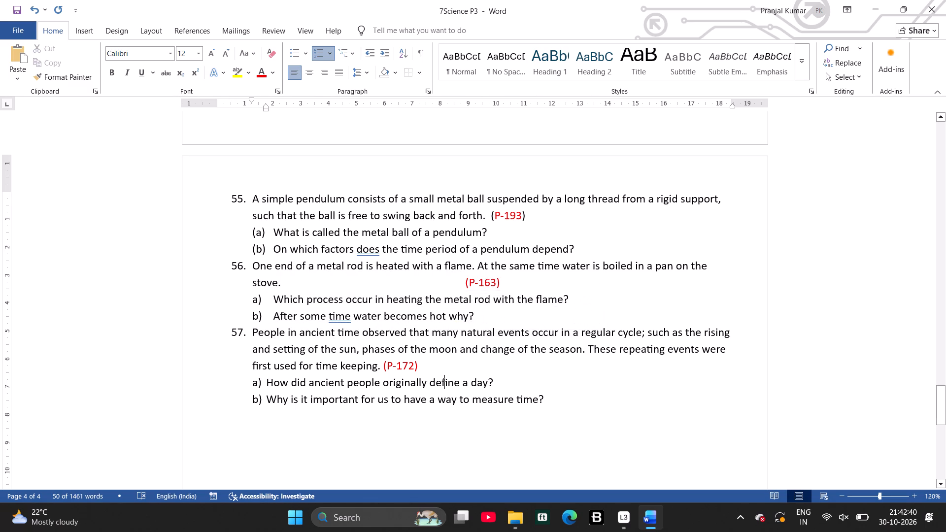
Set the font of the entire document to Calibri.
key("ctrl+a")
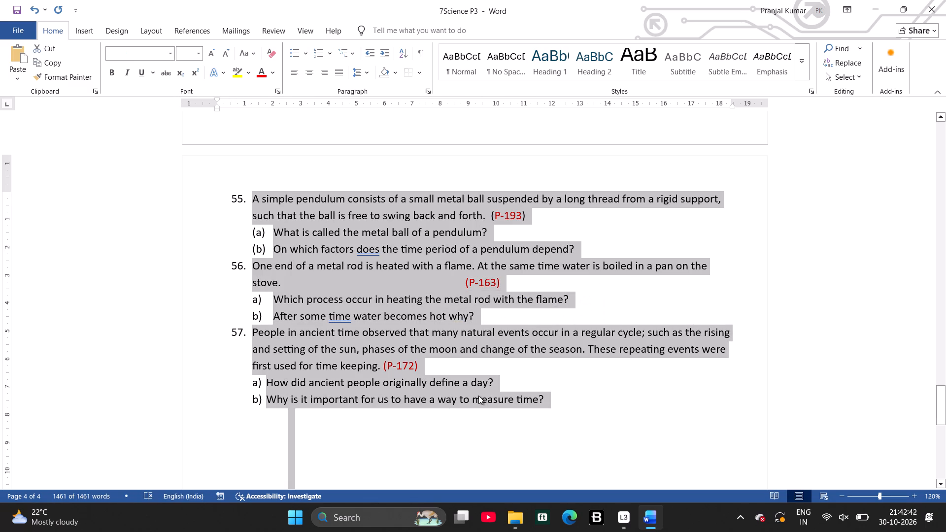
left_click(171, 52)
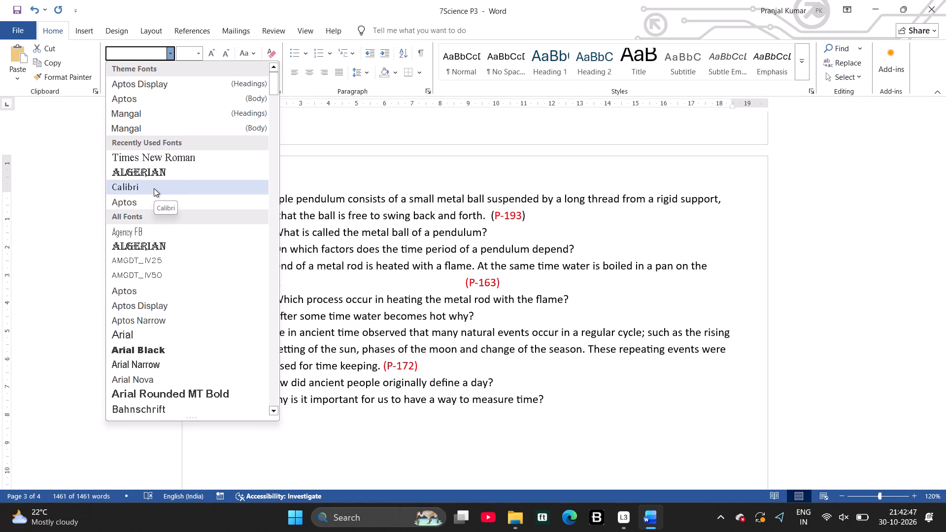
left_click(154, 188)
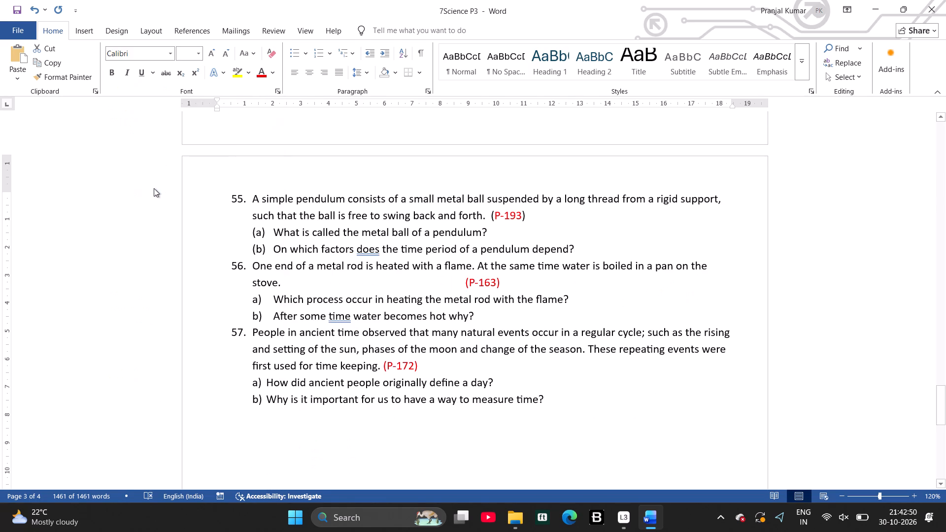
left_click(563, 397)
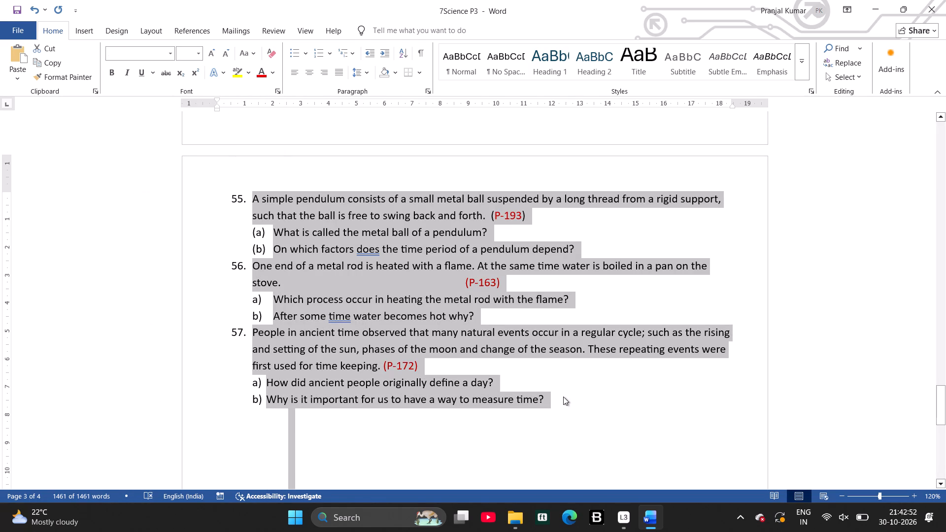
Look through the whole question paper in its new font, from the general instructions to question 57.
scroll(563, 397, "down", 1)
scroll(563, 397, "up", 4)
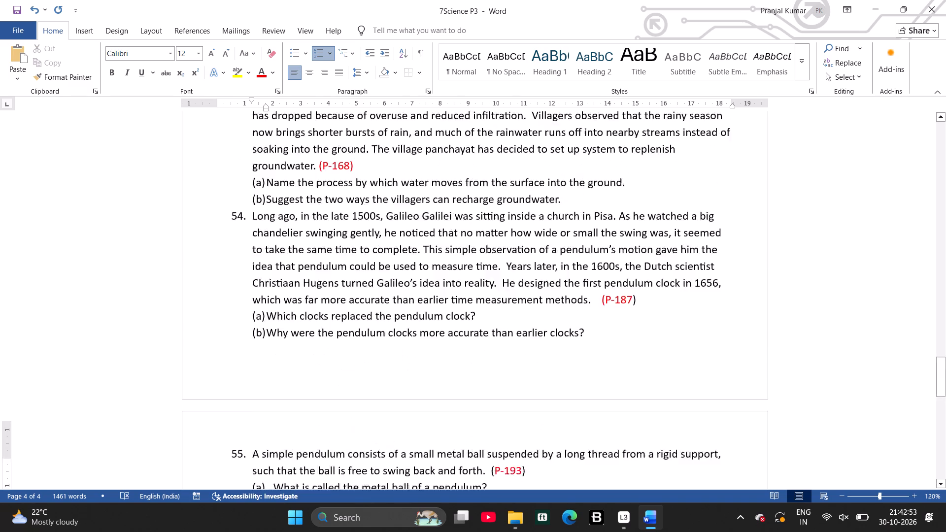
scroll(563, 397, "up", 6)
scroll(563, 397, "down", 1)
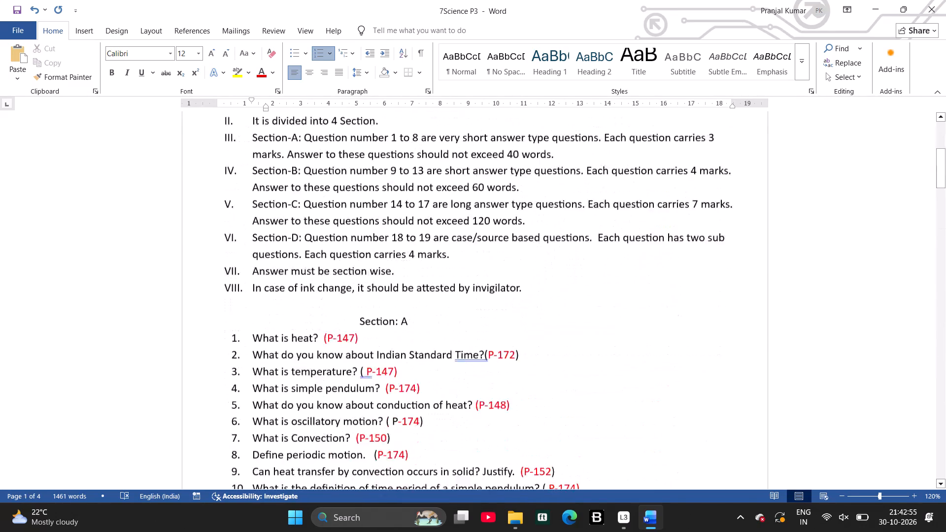
scroll(563, 397, "down", 3)
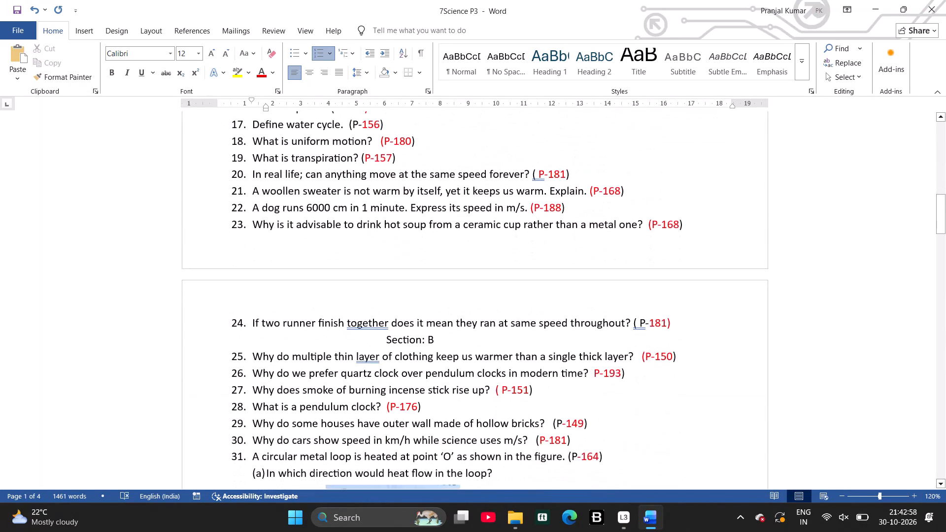
scroll(563, 397, "down", 6)
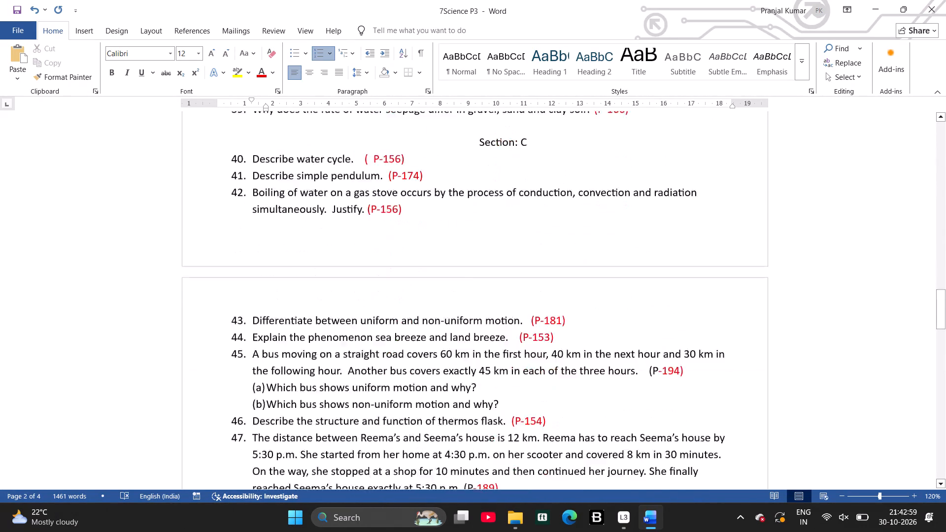
scroll(563, 397, "down", 10)
scroll(563, 397, "up", 1)
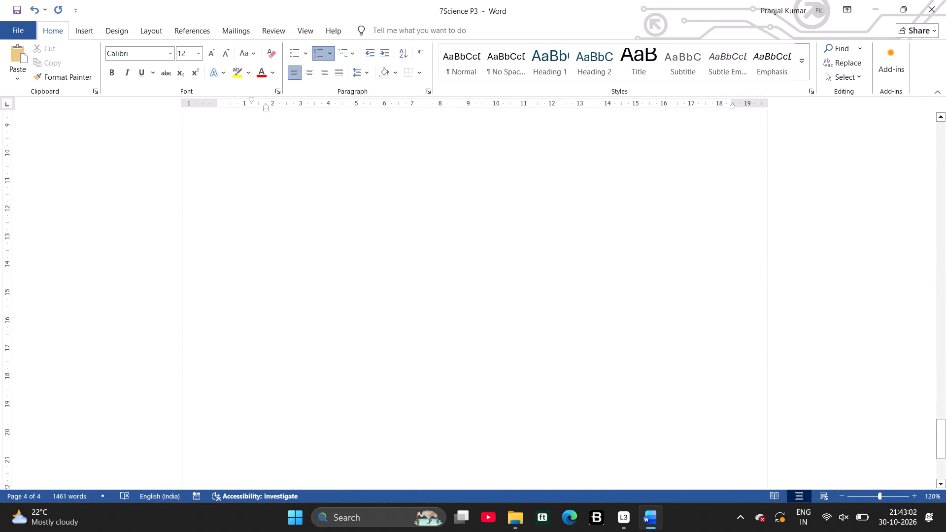
scroll(563, 397, "up", 1)
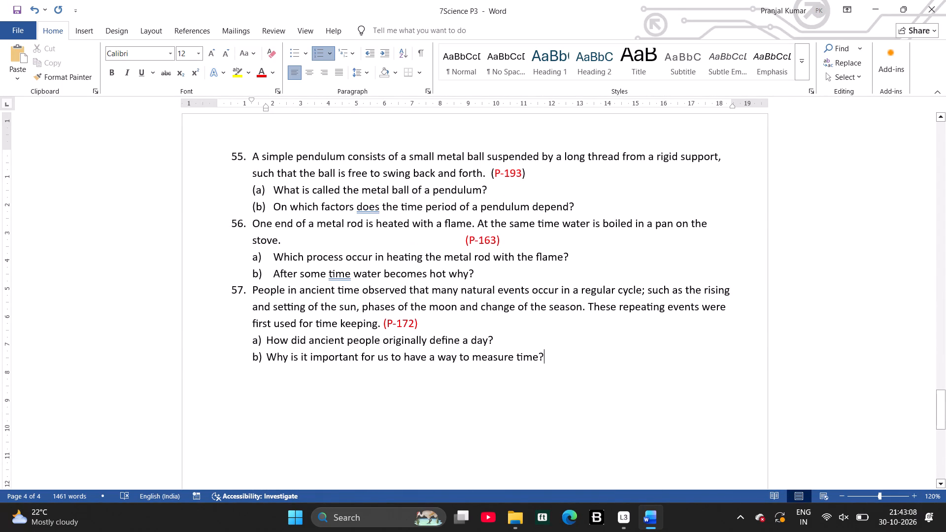
End the lettered list after question 57's sub-item b) and leave blank lines below it.
key("Return")
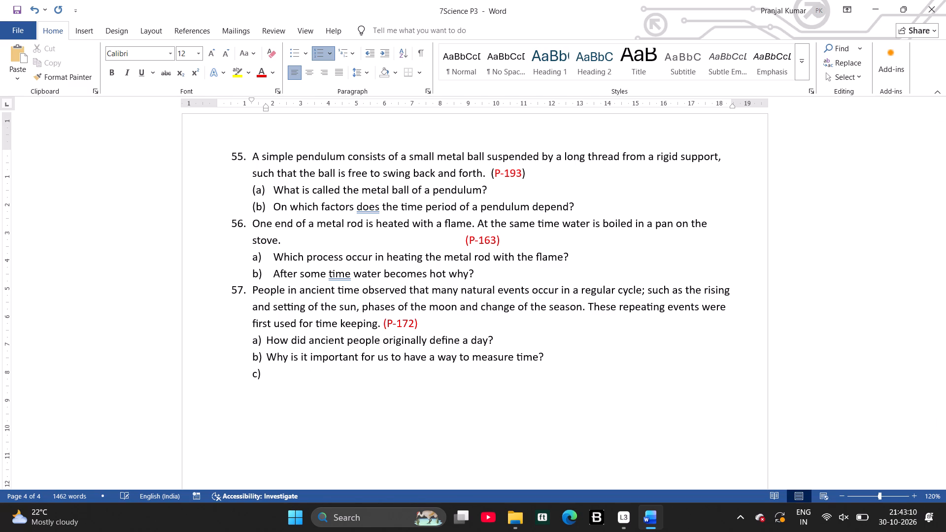
key("BackSpace")
key("Return")
key("Return")
Draw a nearly horizontal straight line about 16.3 cm long below question 57, across the width of the text.
left_click(88, 29)
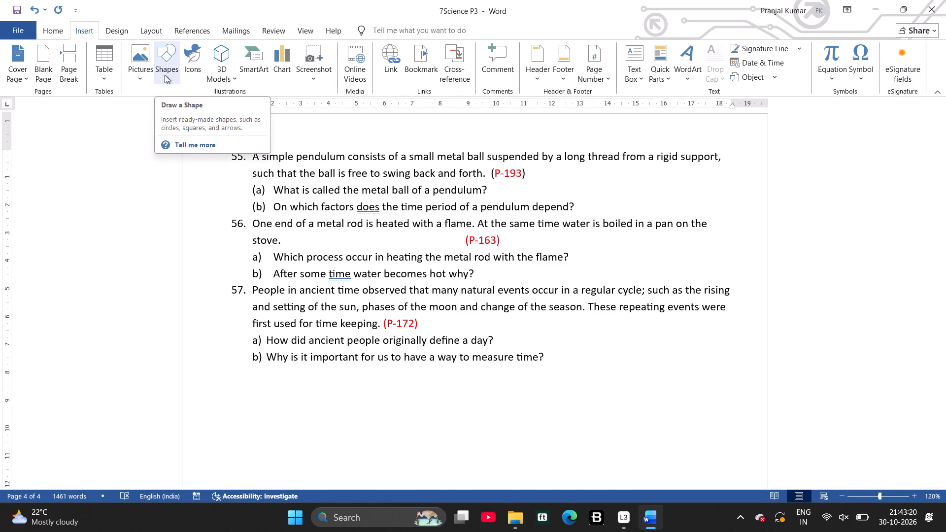
left_click(168, 79)
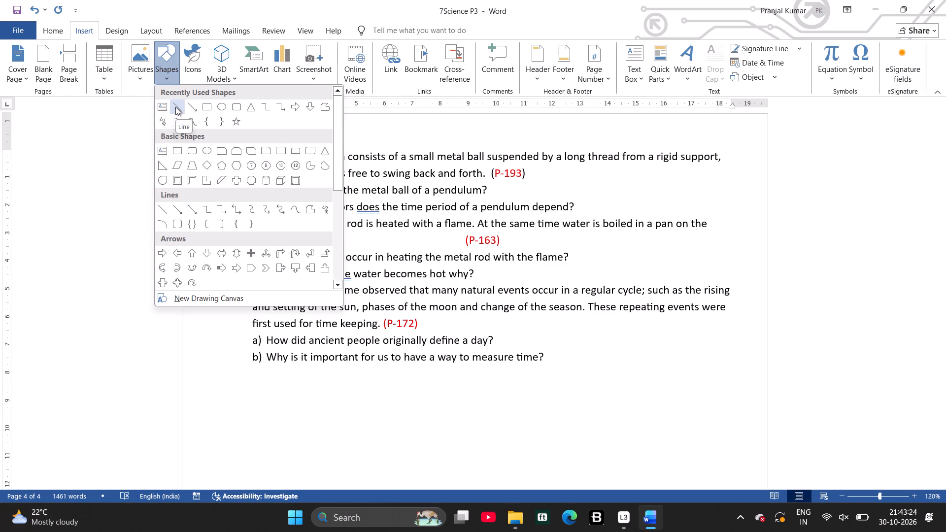
left_click(175, 107)
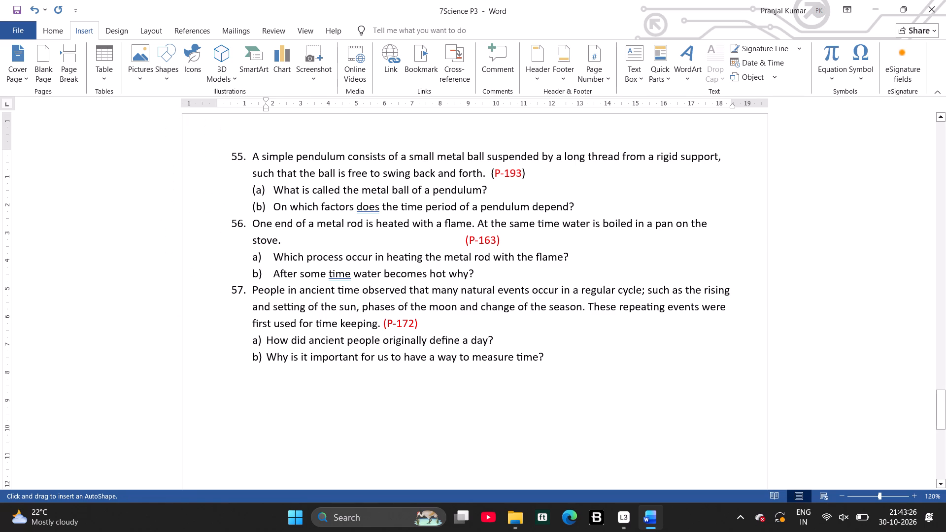
left_click_drag(253, 405, 279, 405)
left_click_drag(279, 405, 706, 401)
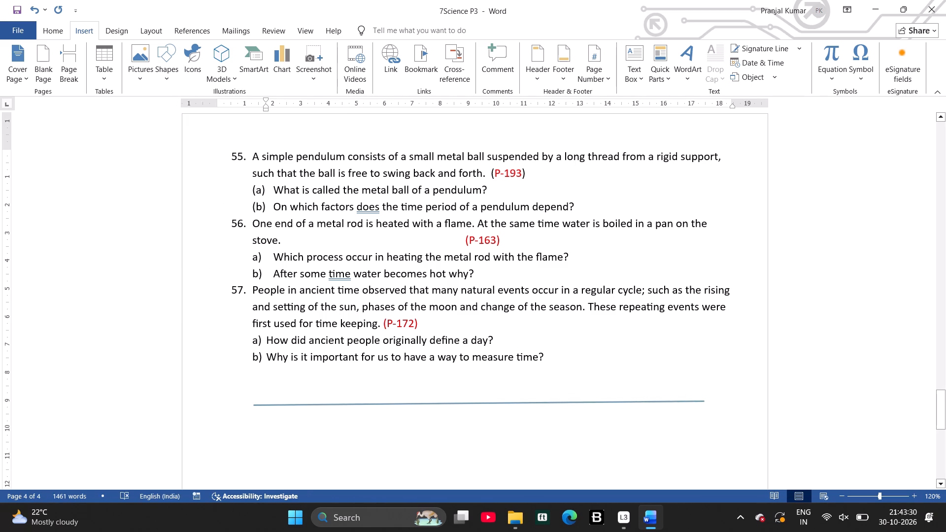
left_click_drag(706, 401, 694, 402)
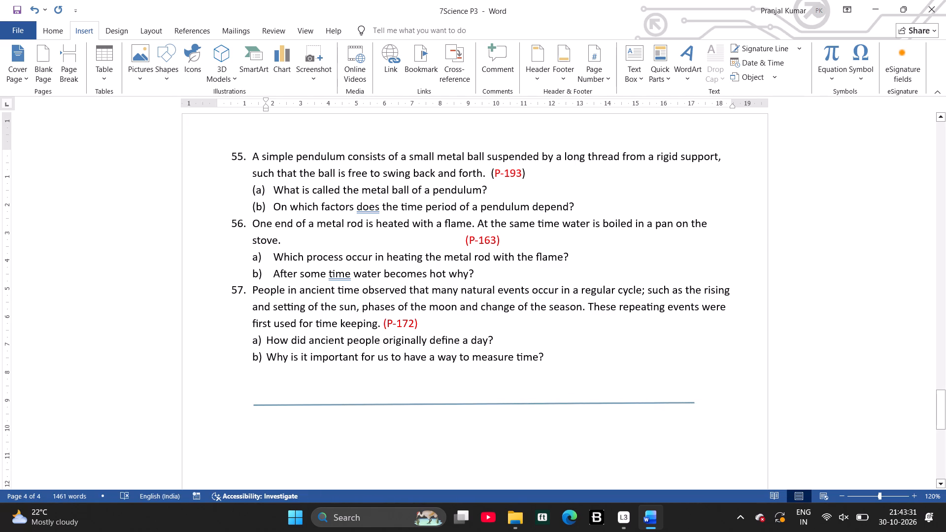
left_click_drag(694, 402, 709, 402)
left_click(619, 430)
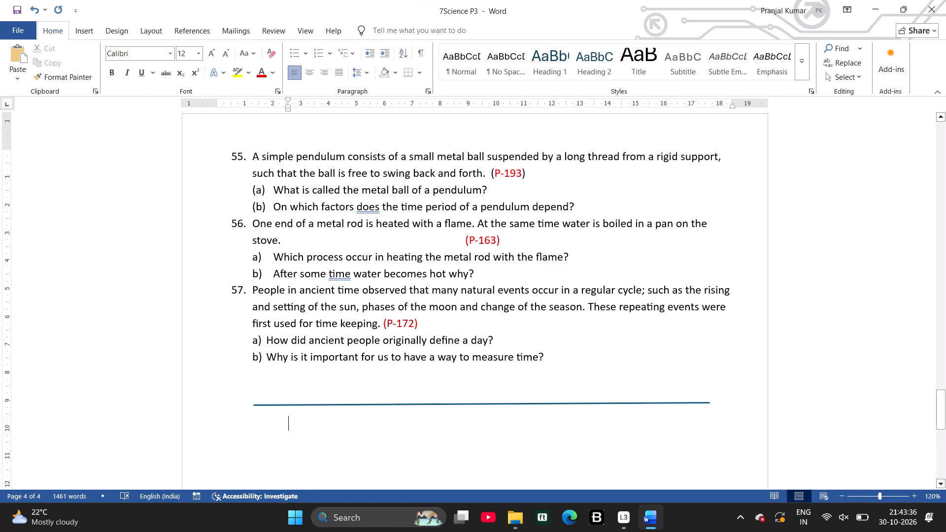
Apply the black preset shape style to the closing line below question 57.
double_click(600, 404)
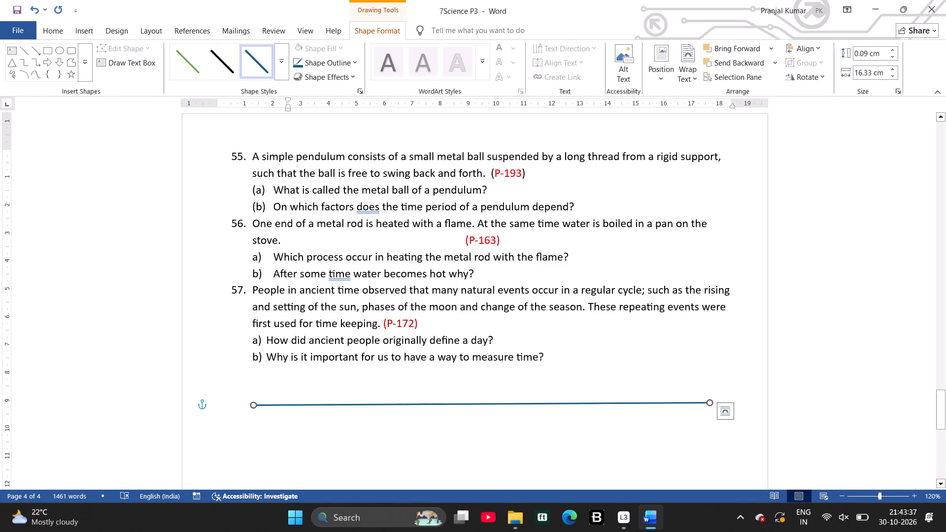
left_click(222, 63)
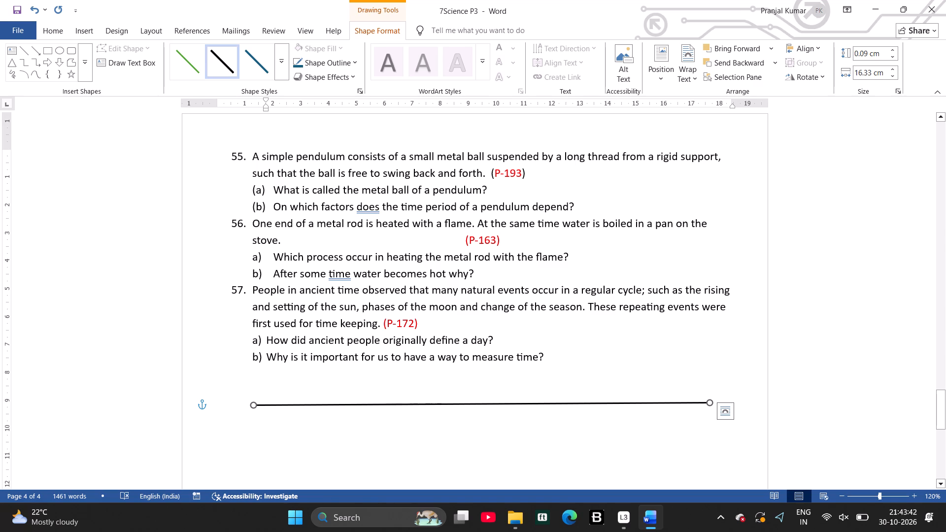
left_click(394, 387)
left_click(590, 417)
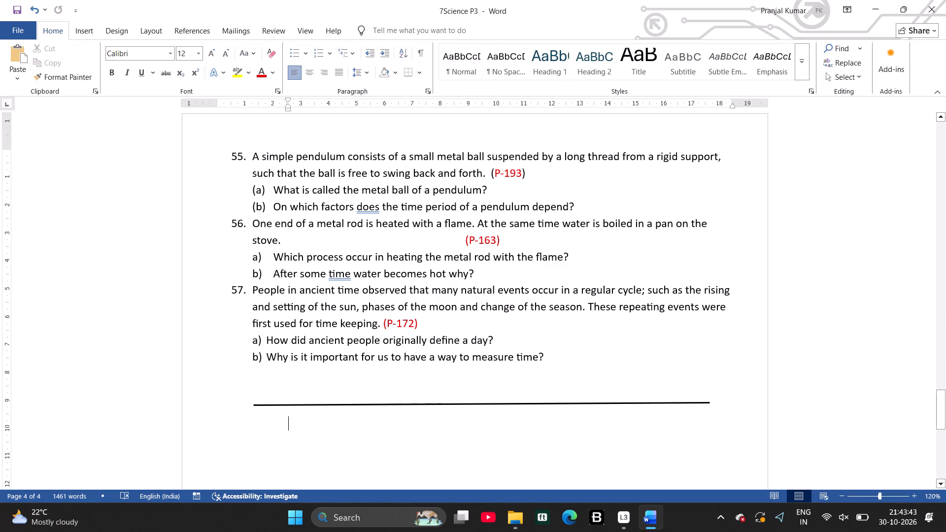
Save the question paper and close the document.
key("ctrl+s")
scroll(746, 356, "up", 1)
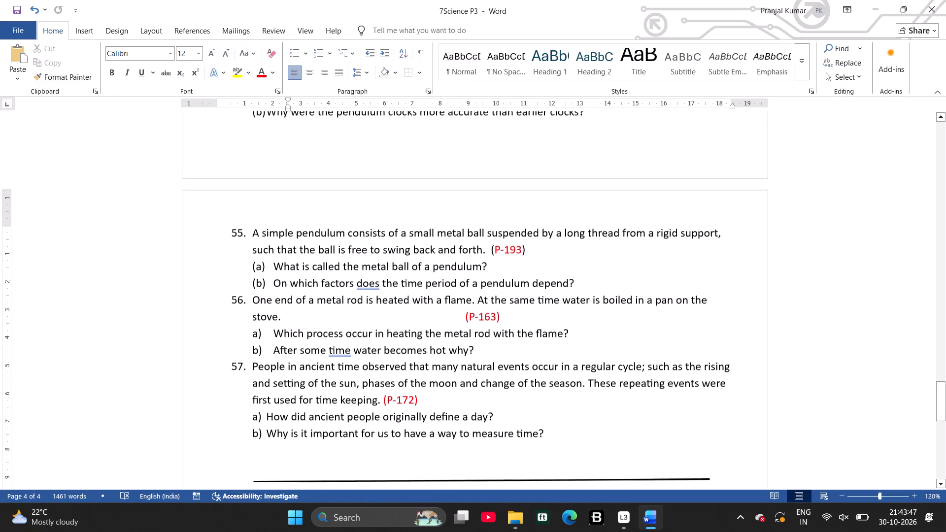
scroll(746, 356, "up", 1)
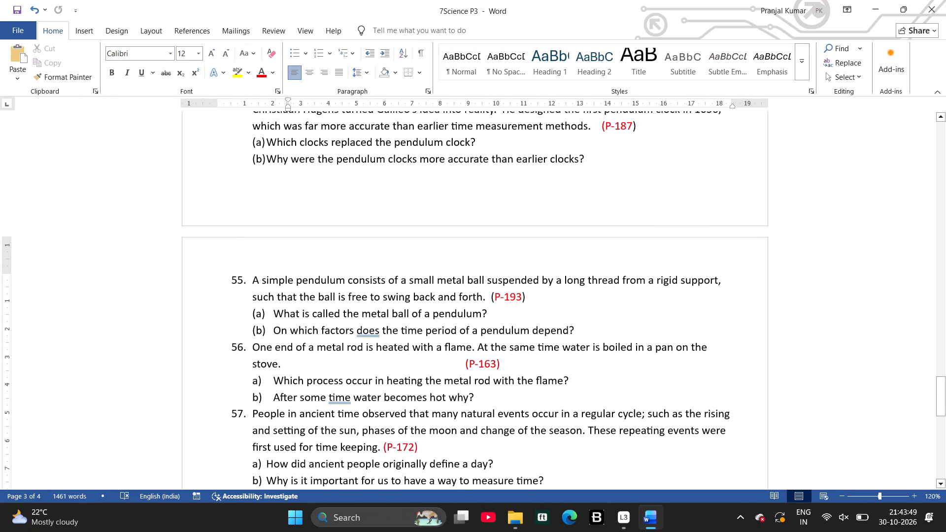
key("ctrl+s")
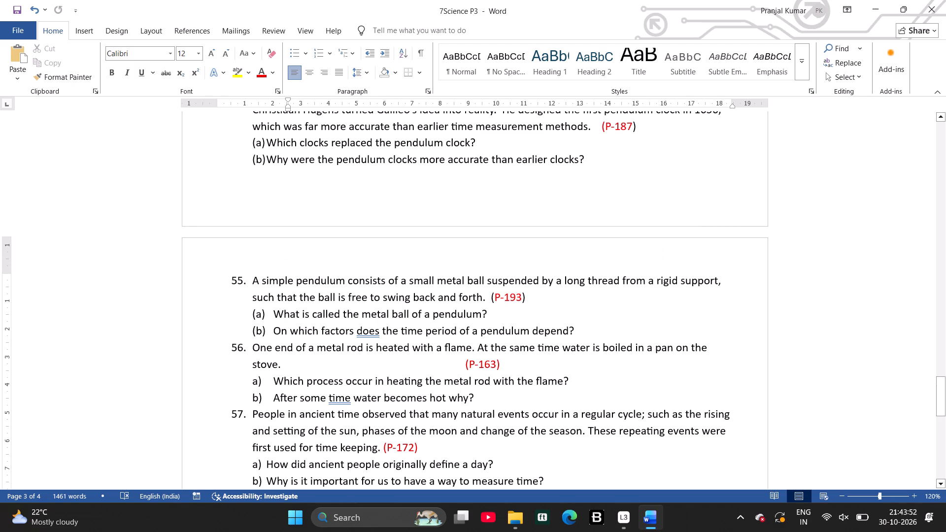
left_click(945, 0)
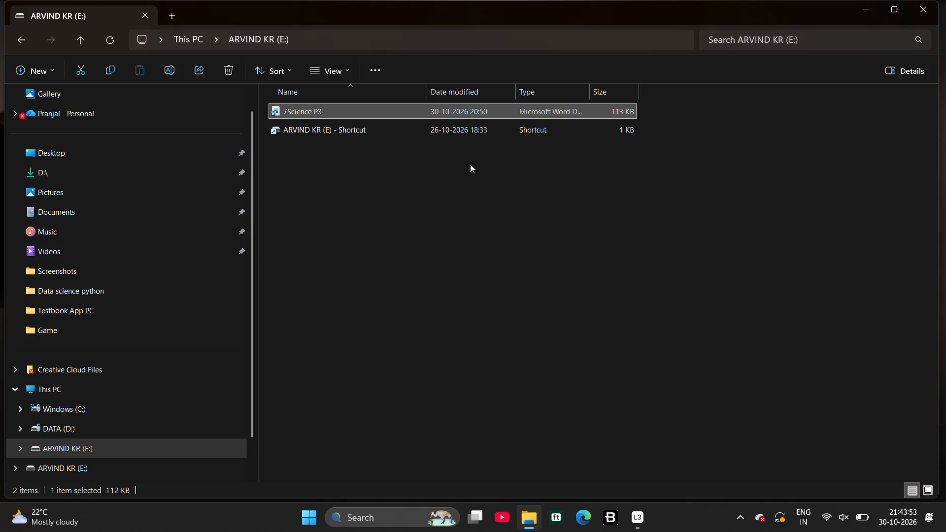
Reopen 7Science P3 from the E: drive, check its last page with question 57 and the closing line, and close it.
triple_click(362, 114)
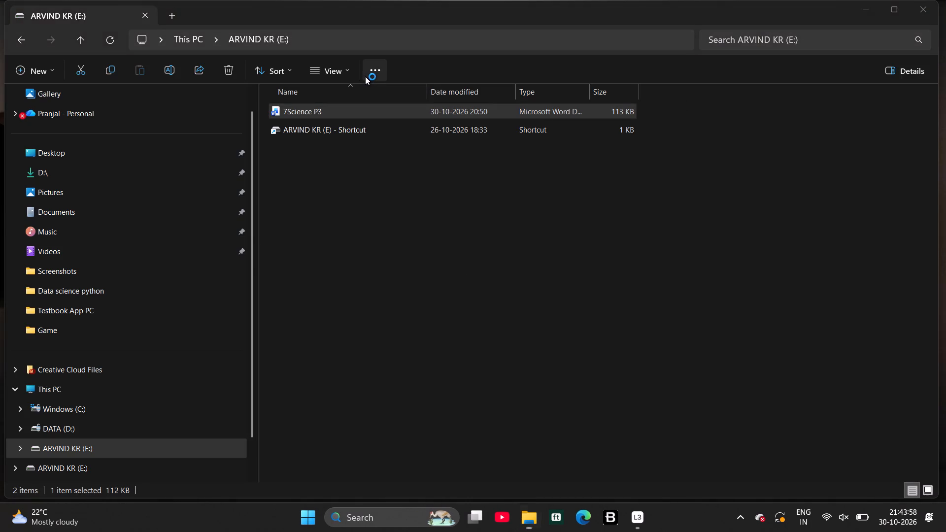
scroll(532, 270, "down", 20)
scroll(532, 270, "down", 7)
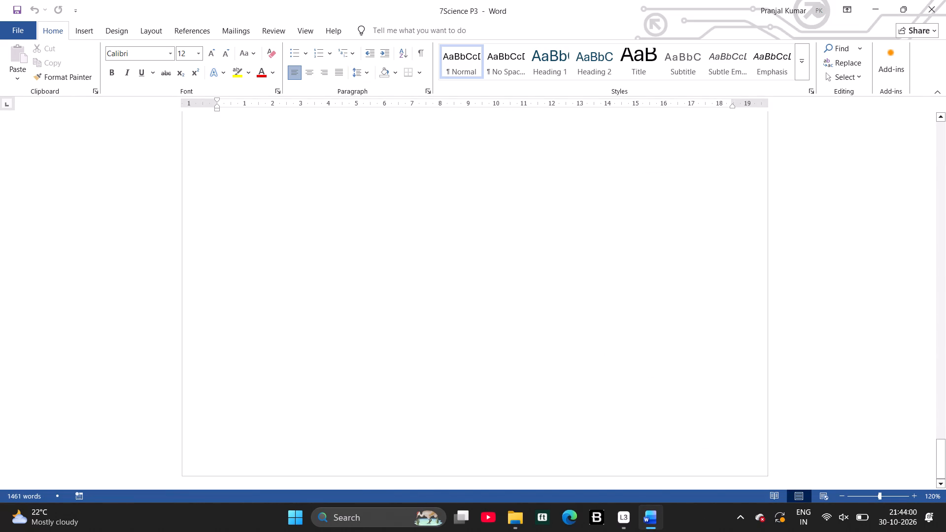
scroll(532, 270, "down", 3)
scroll(532, 270, "up", 3)
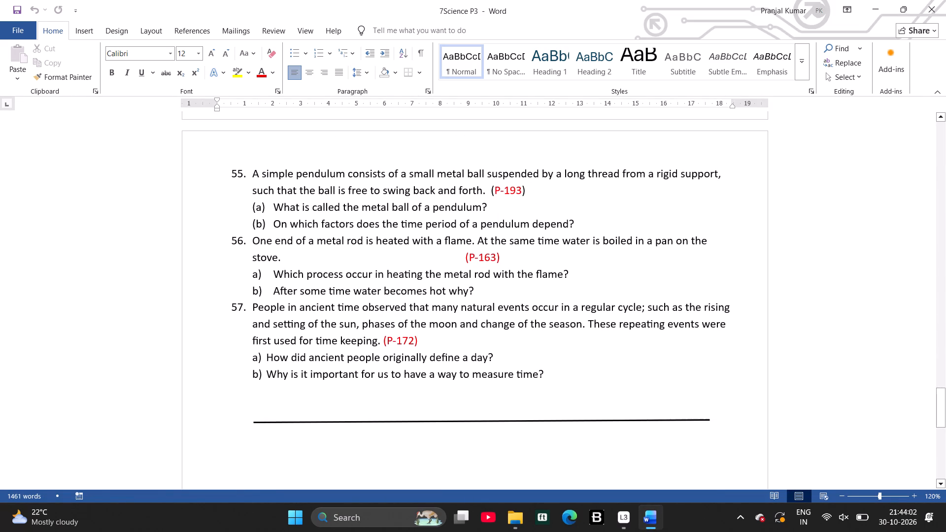
scroll(532, 270, "up", 1)
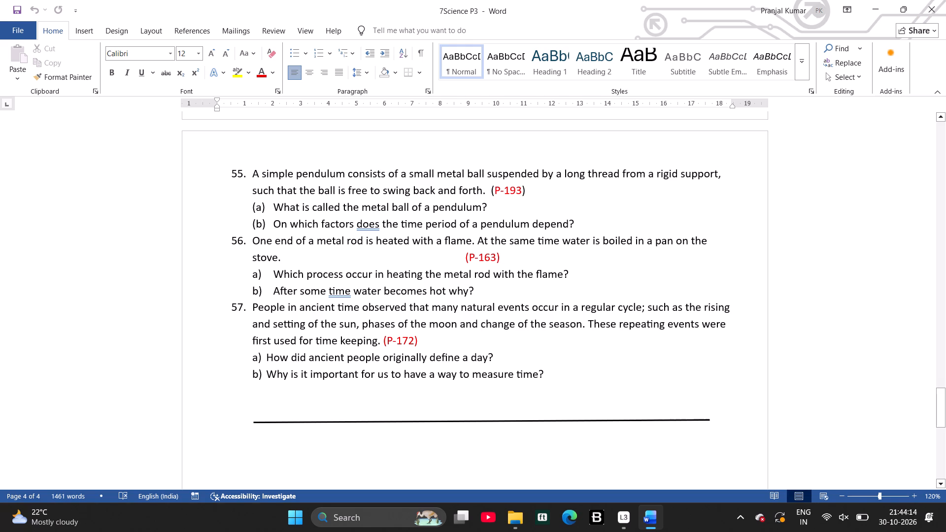
left_click(945, 0)
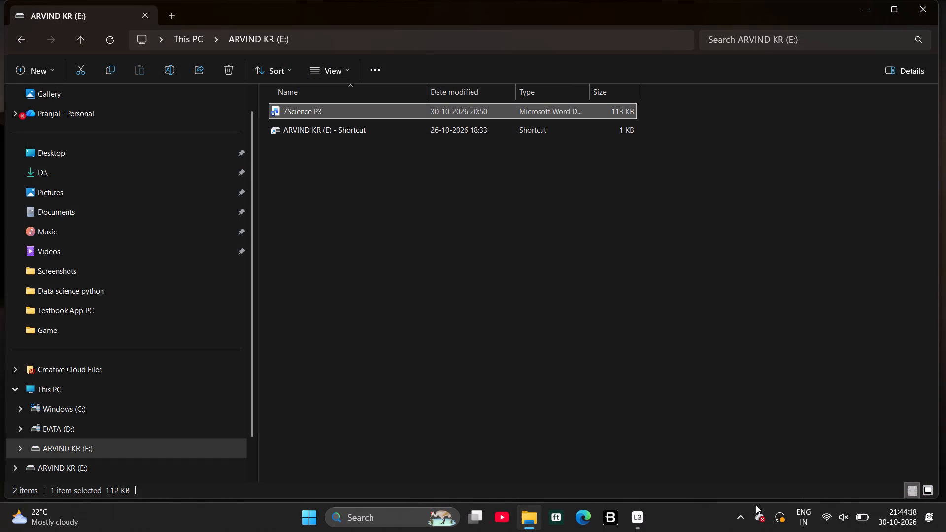
Eject the USB flash drive (E:) that holds the question paper.
left_click(746, 524)
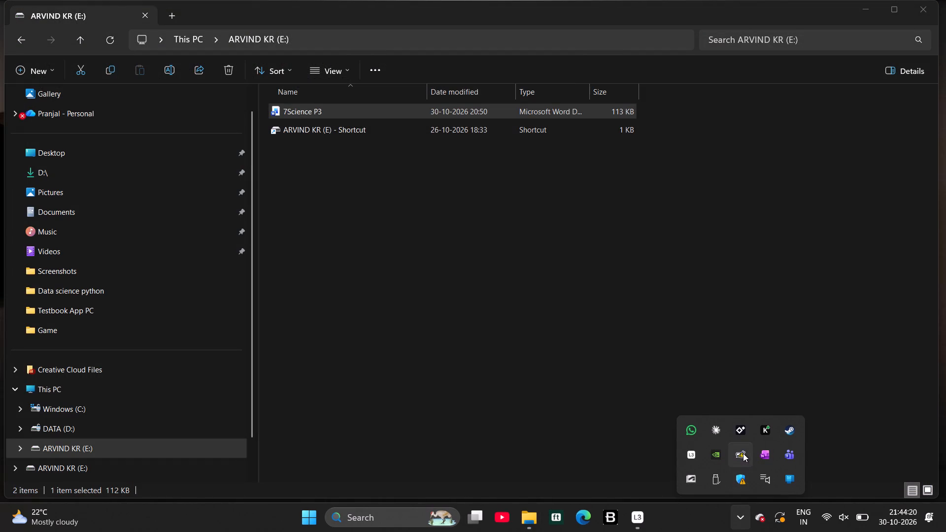
left_click(716, 476)
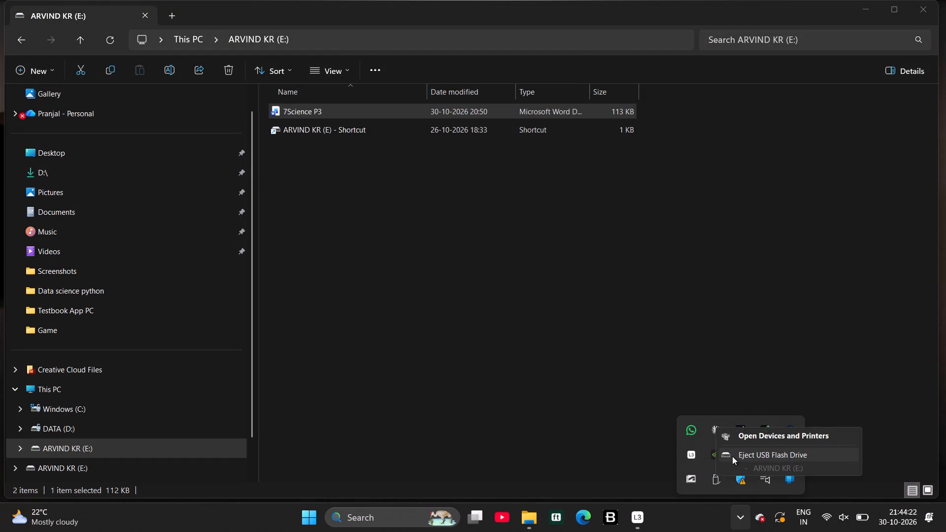
left_click(732, 456)
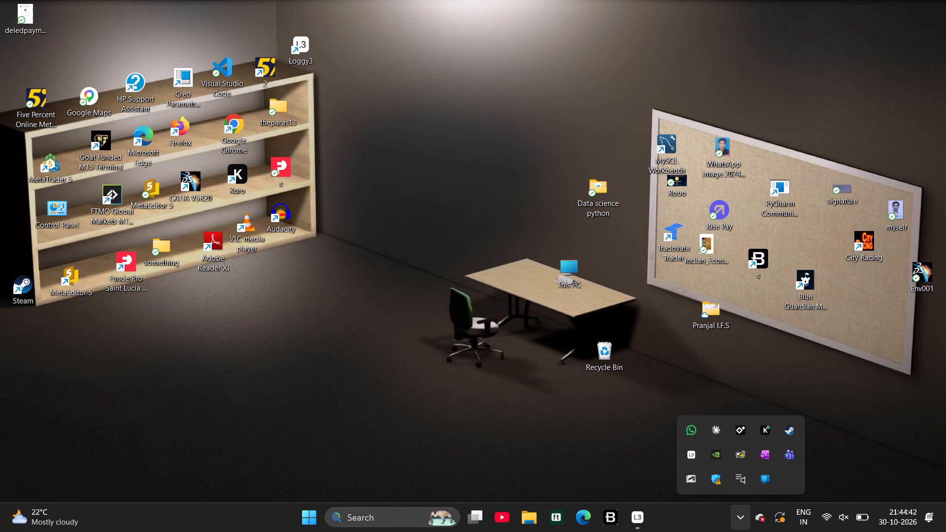
Switch to Loggy3, start a new recording session and minimise its window.
left_click(634, 517)
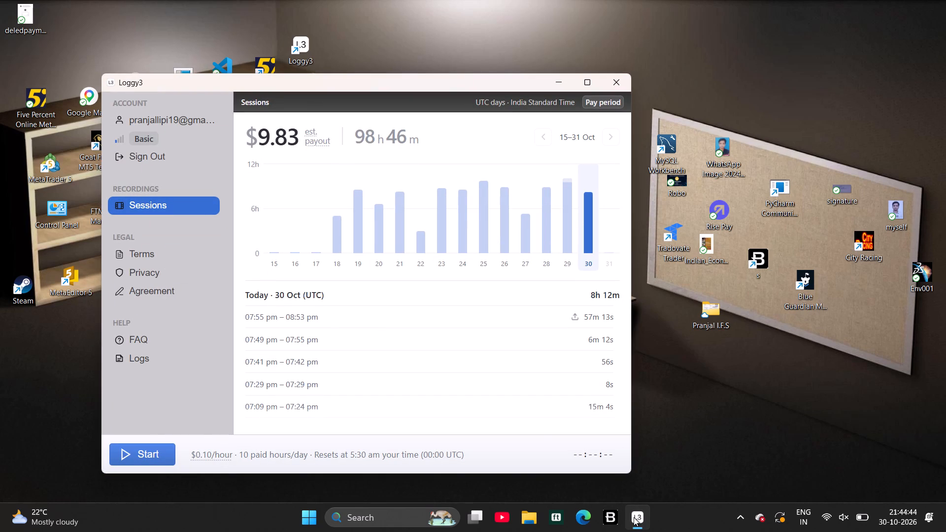
left_click(147, 455)
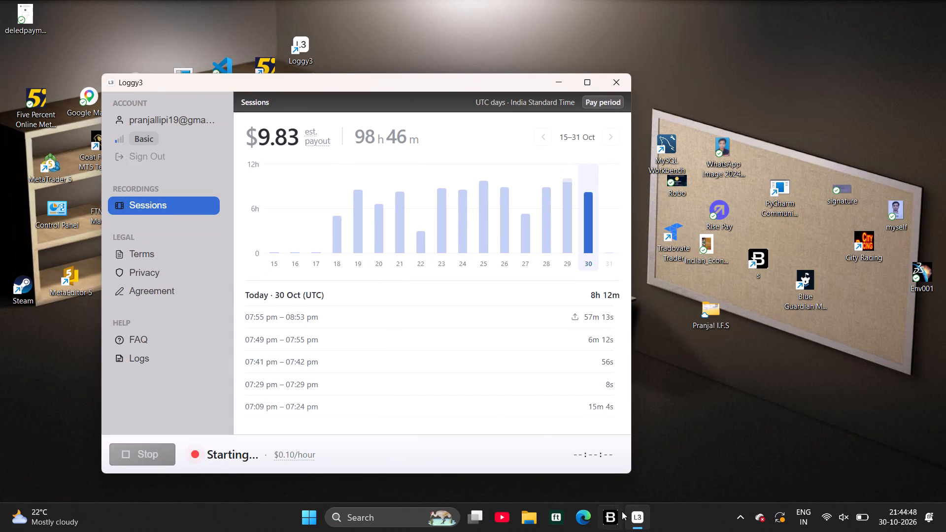
left_click(642, 519)
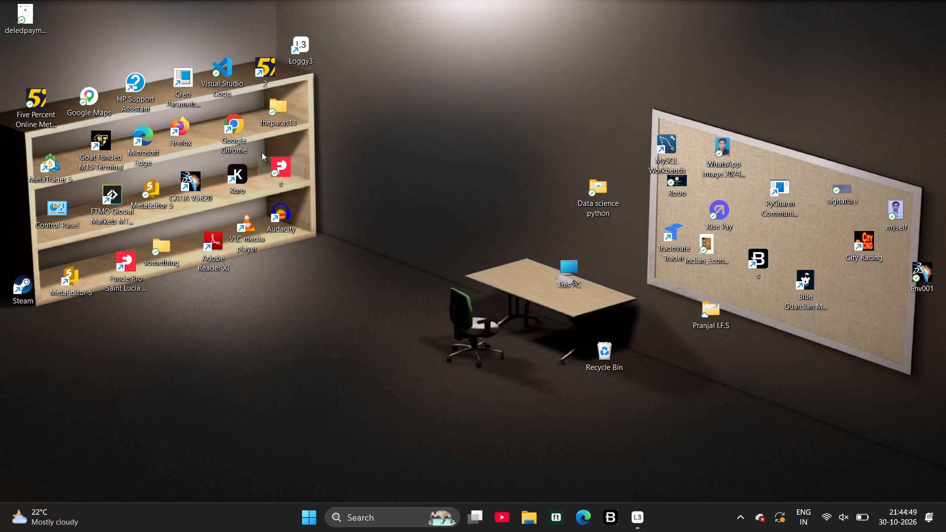
Launch Kuro from the desktop.
triple_click(240, 182)
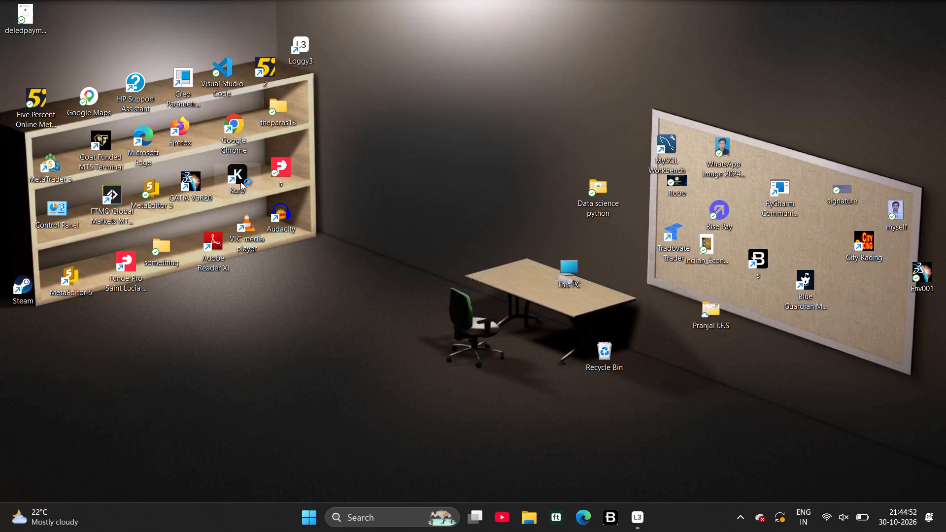